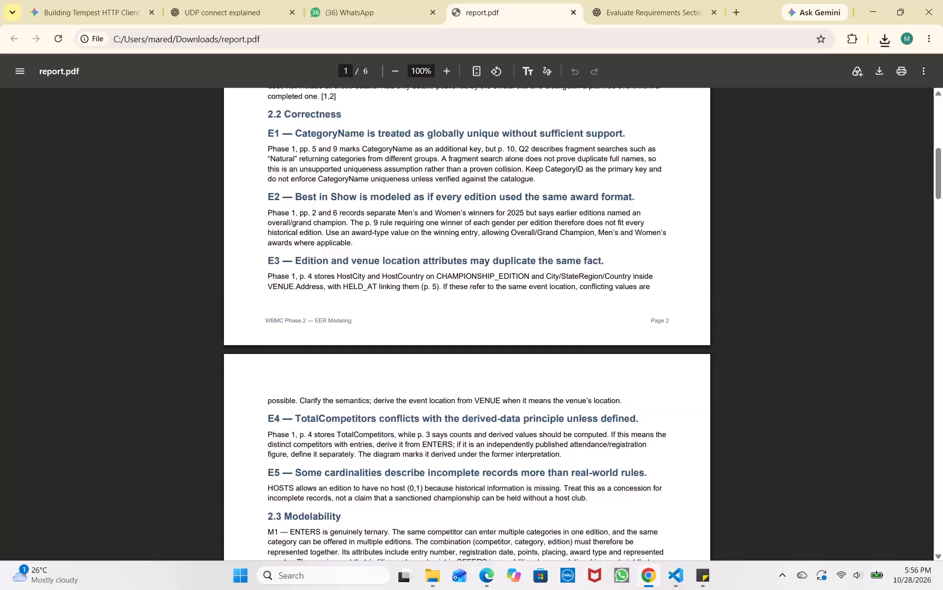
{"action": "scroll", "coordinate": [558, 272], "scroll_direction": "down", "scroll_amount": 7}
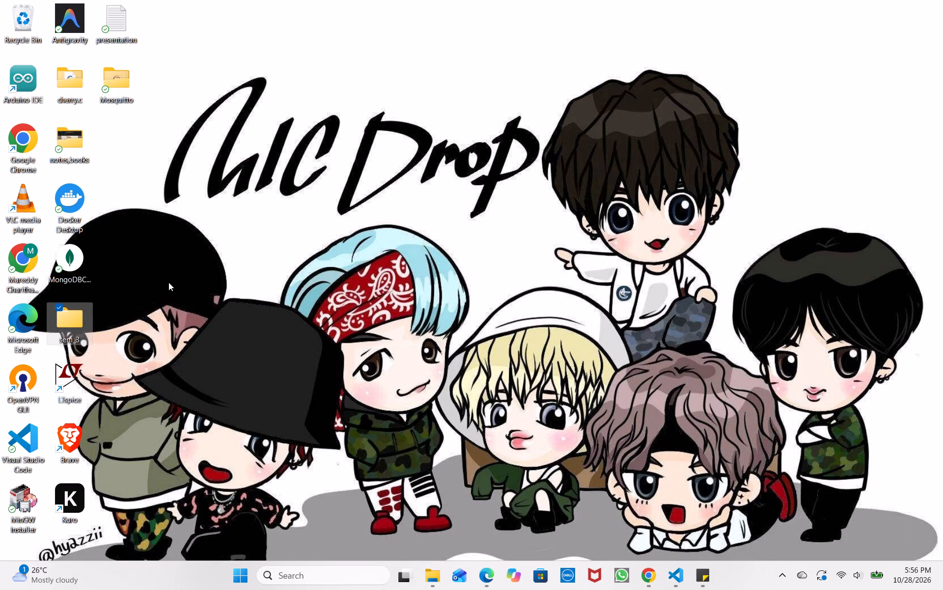
Search the computer for Word and launch Microsoft Word.
{"action": "left_click", "coordinate": [359, 582]}
{"action": "type", "text": "WOR"}
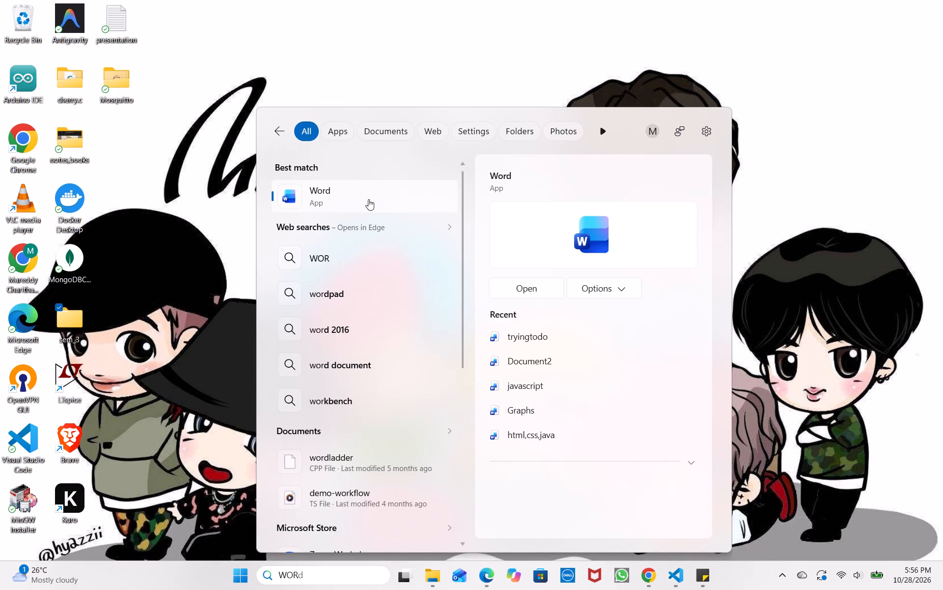
{"action": "left_click", "coordinate": [368, 199]}
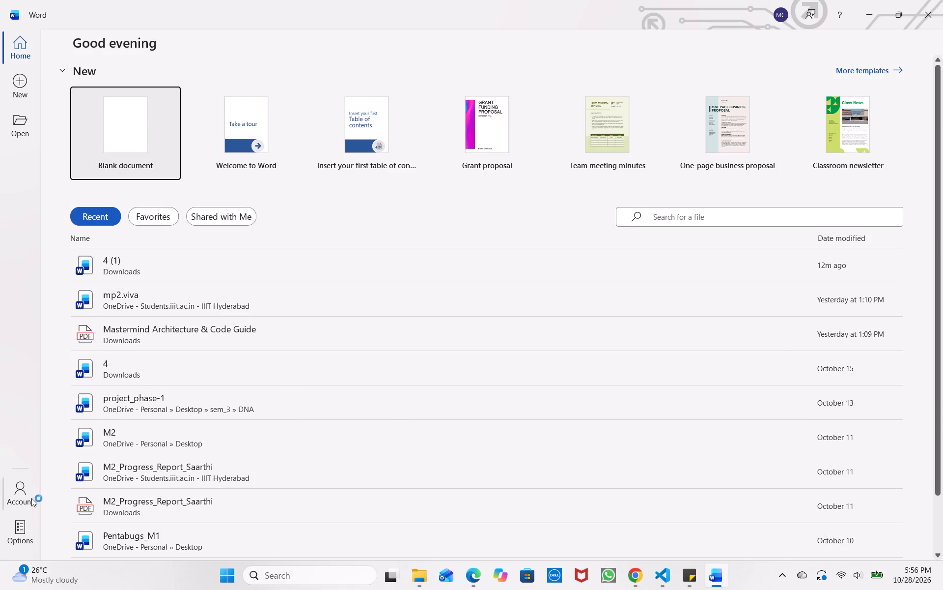
Open the report PDF from the Downloads folder in Word, accepting its conversion to an editable document.
{"action": "left_click", "coordinate": [713, 214]}
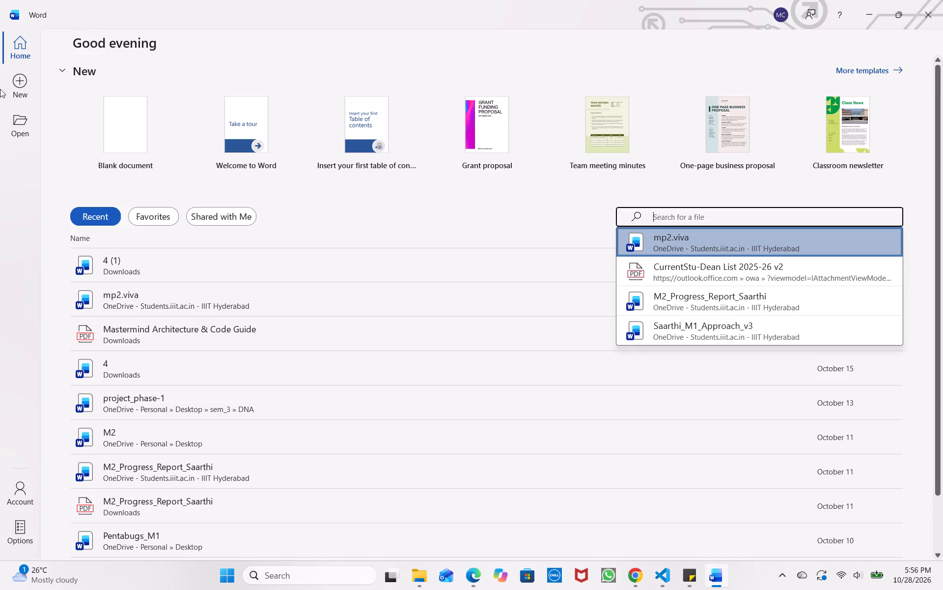
{"action": "left_click", "coordinate": [23, 122]}
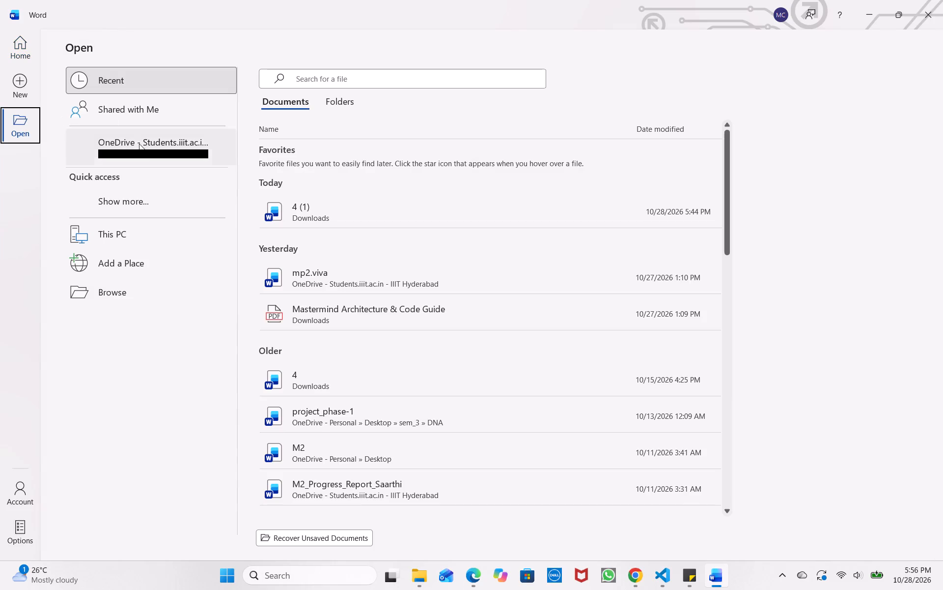
{"action": "left_click", "coordinate": [134, 295]}
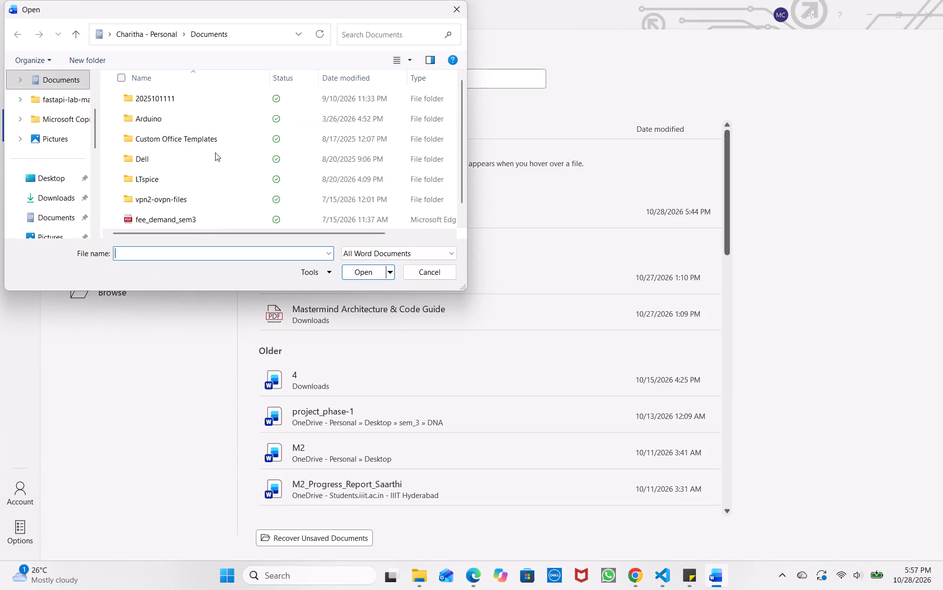
{"action": "double_click", "coordinate": [56, 200]}
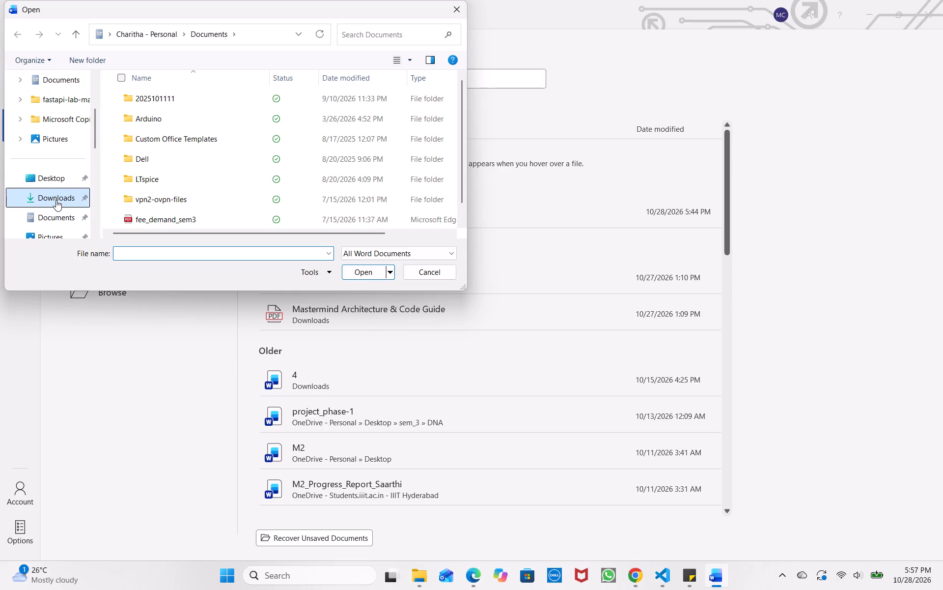
{"action": "left_click", "coordinate": [186, 112]}
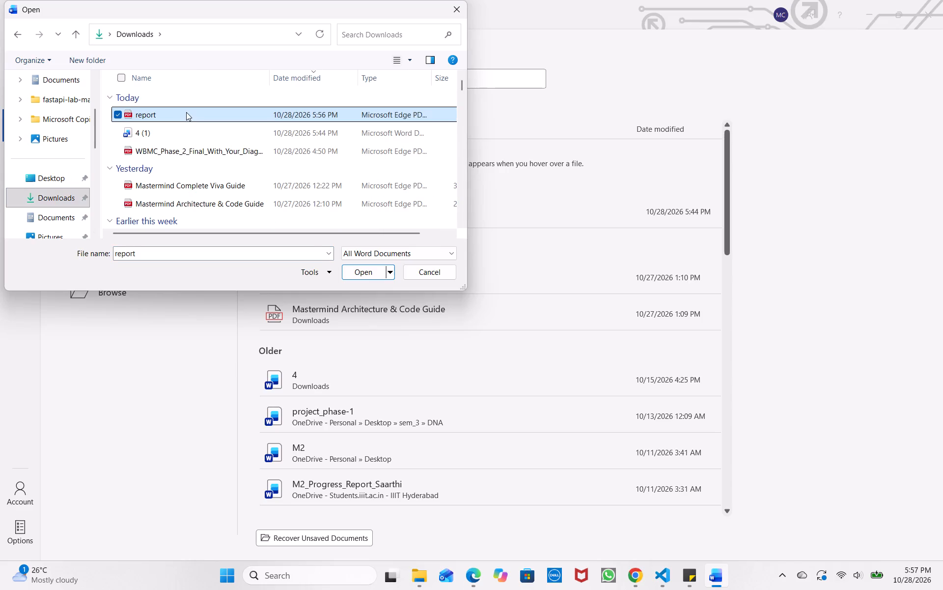
{"action": "left_click", "coordinate": [360, 273]}
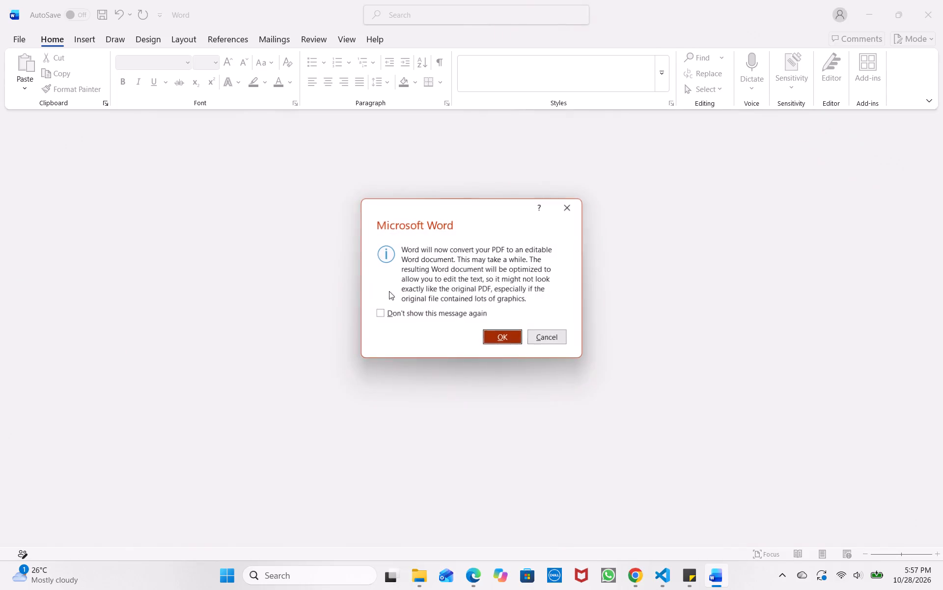
{"action": "left_click", "coordinate": [499, 343]}
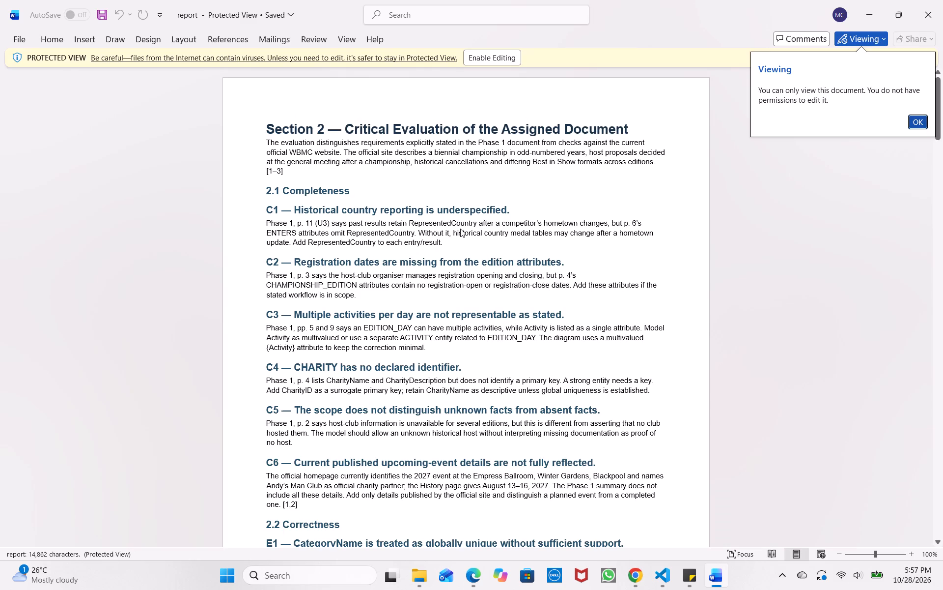
Take the report out of Protected View by enabling editing and accepting the PDF conversion again.
{"action": "scroll", "coordinate": [460, 229], "scroll_direction": "down", "scroll_amount": 1}
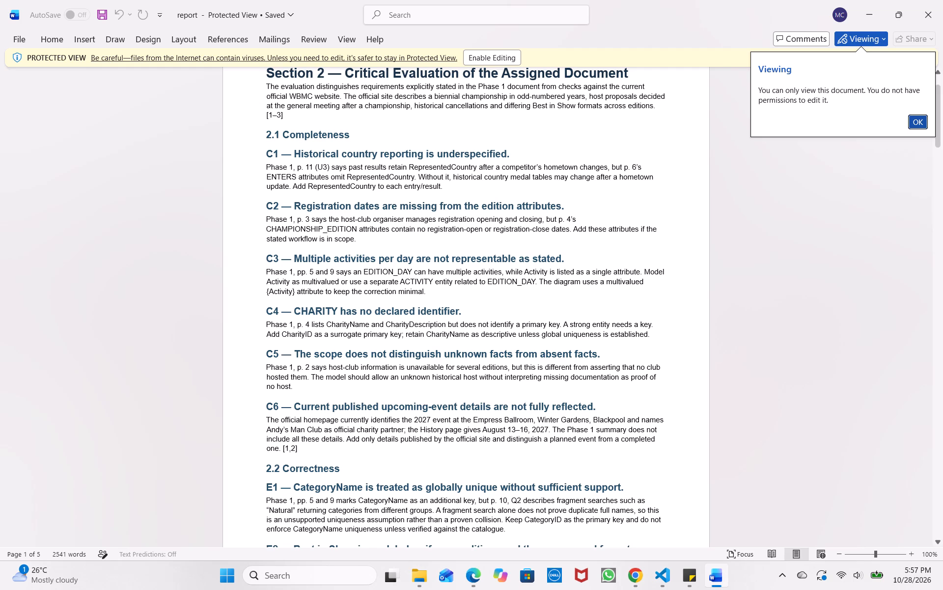
{"action": "left_click", "coordinate": [884, 41]}
{"action": "left_click", "coordinate": [877, 61]}
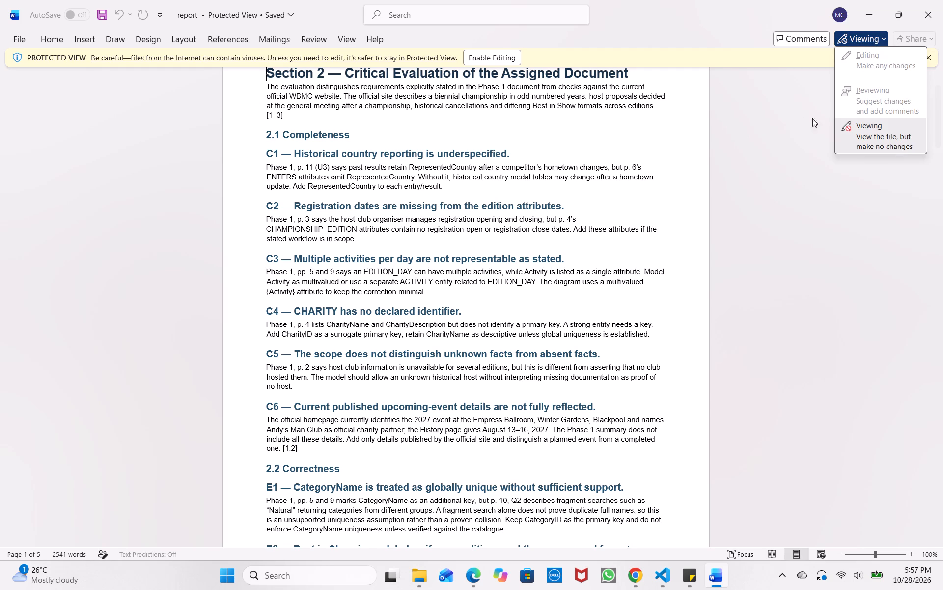
{"action": "left_click", "coordinate": [747, 172]}
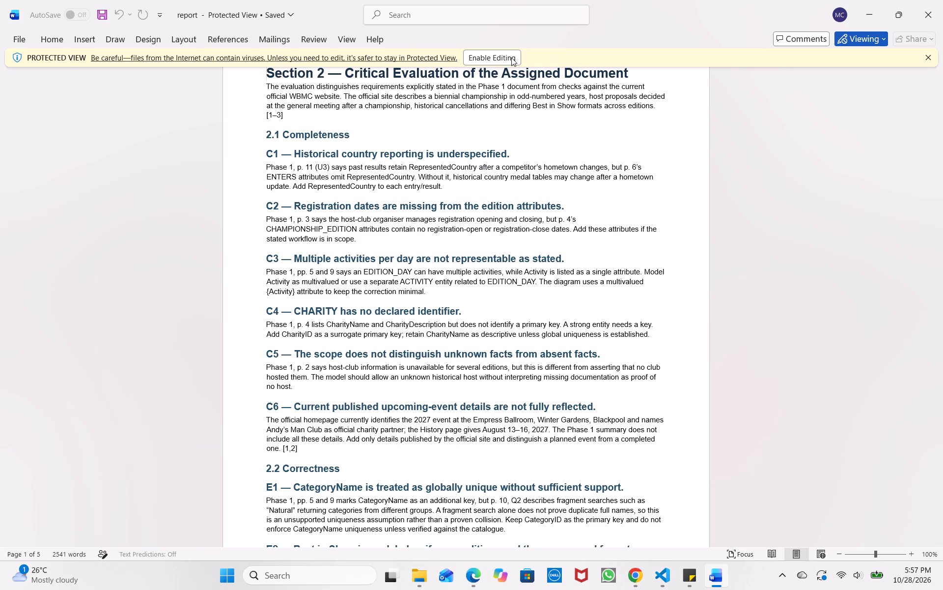
{"action": "left_click", "coordinate": [511, 58]}
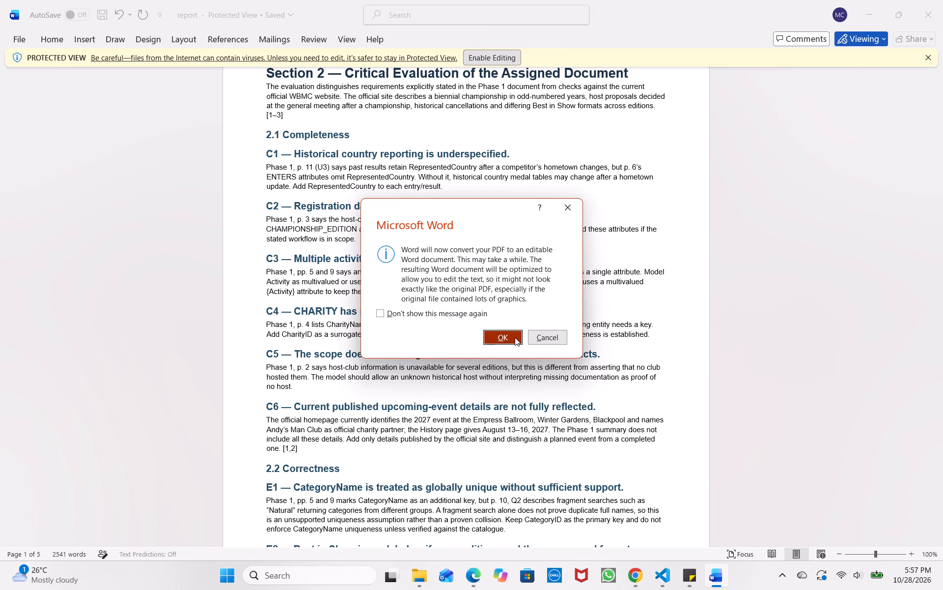
{"action": "left_click", "coordinate": [515, 337]}
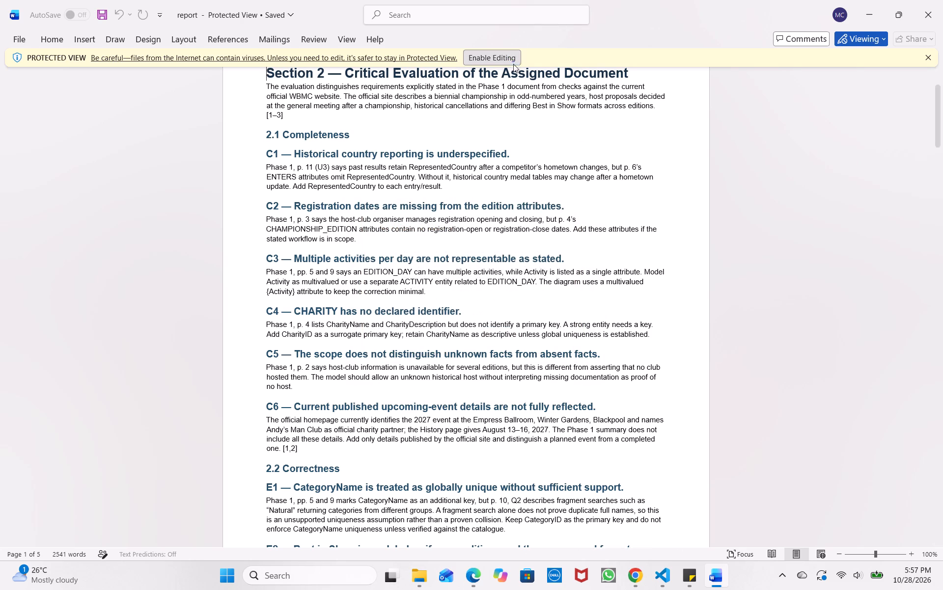
{"action": "scroll", "coordinate": [519, 205], "scroll_direction": "down", "scroll_amount": 1}
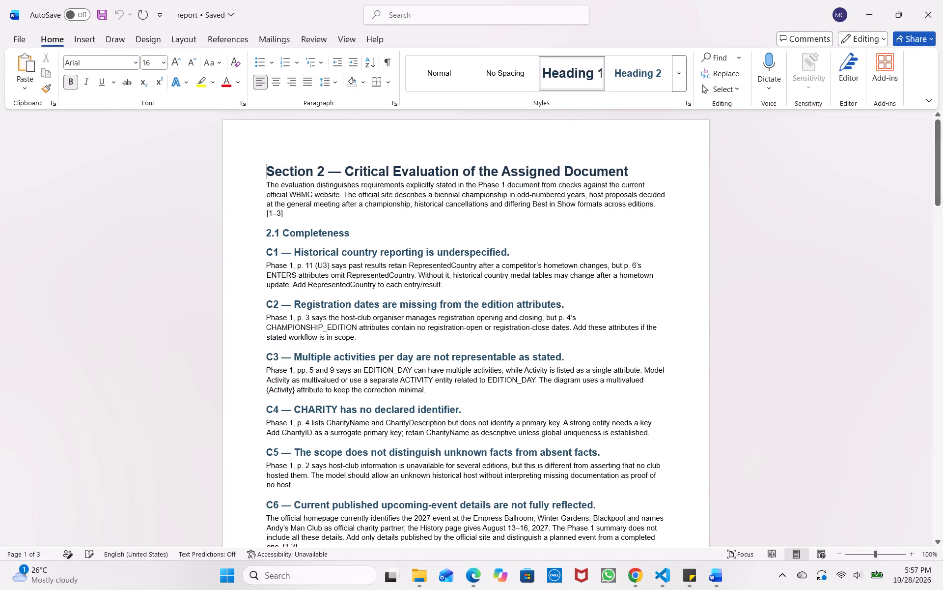
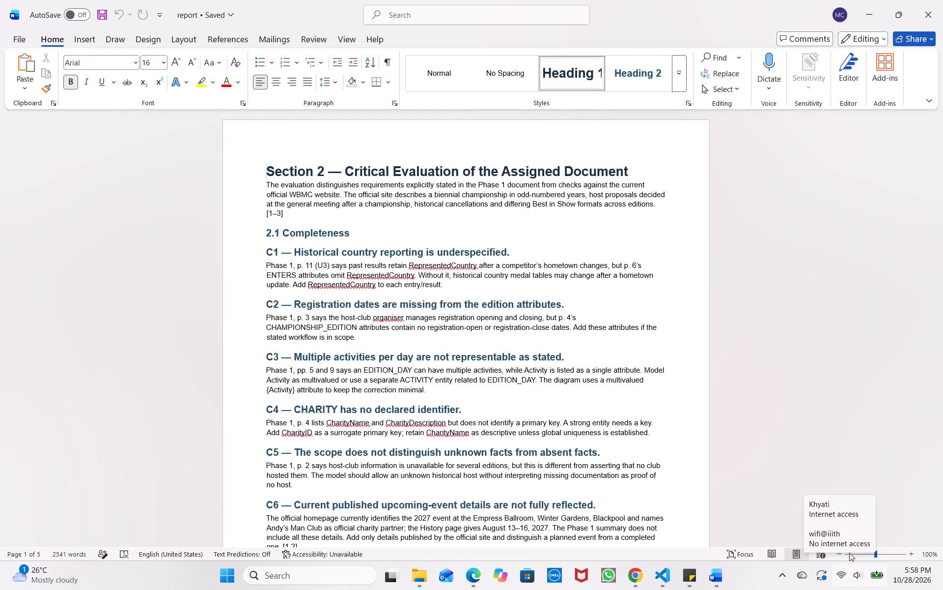
Review the Completeness findings in the converted report and the original report.pdf in Chrome, and check the sticky note about planned edits.
{"action": "left_click", "coordinate": [857, 409]}
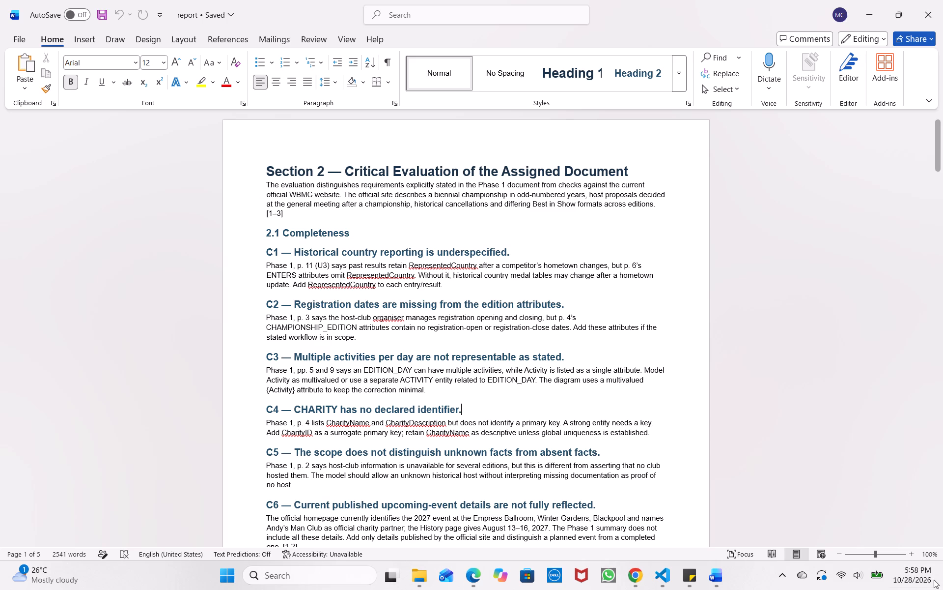
{"action": "scroll", "coordinate": [589, 589], "scroll_direction": "right", "scroll_amount": 1}
{"action": "scroll", "coordinate": [420, 385], "scroll_direction": "down", "scroll_amount": 1}
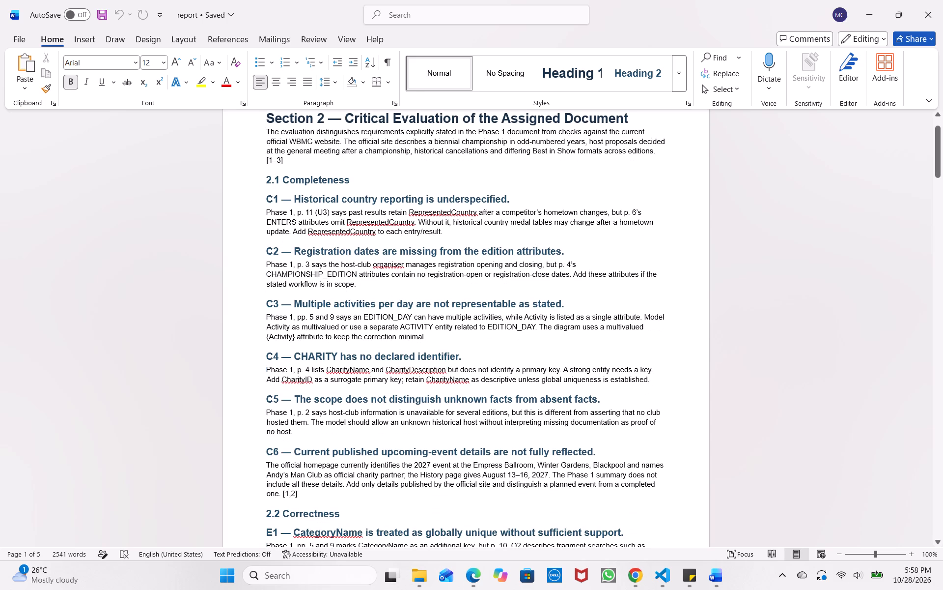
{"action": "left_click", "coordinate": [631, 589]}
{"action": "scroll", "coordinate": [493, 224], "scroll_direction": "up", "scroll_amount": 15}
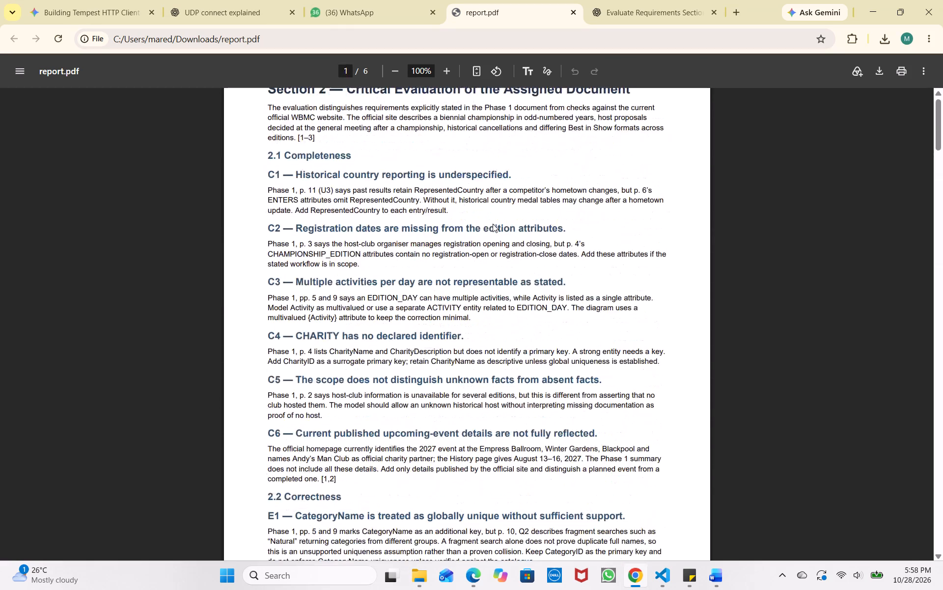
{"action": "scroll", "coordinate": [493, 224], "scroll_direction": "down", "scroll_amount": 3}
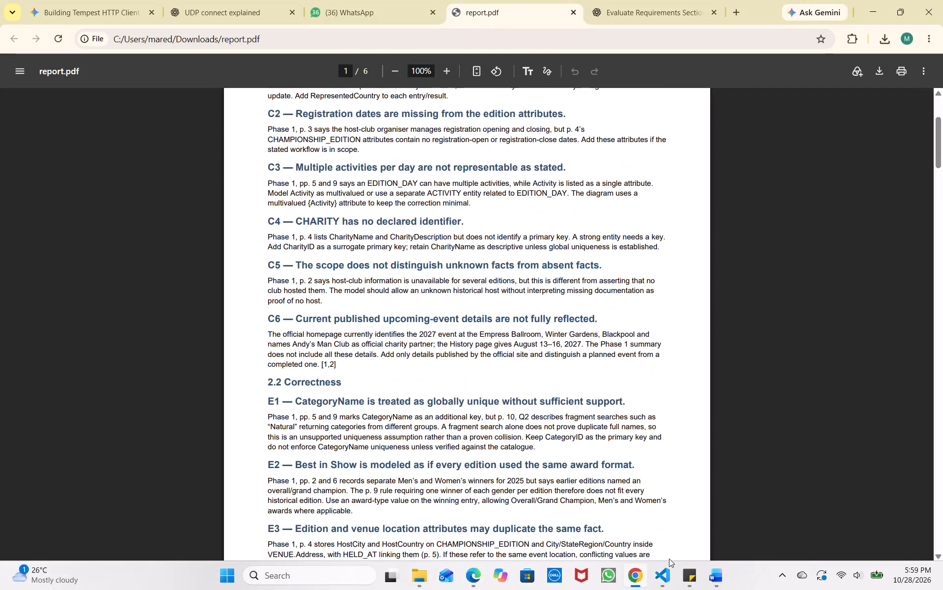
{"action": "left_click", "coordinate": [688, 574]}
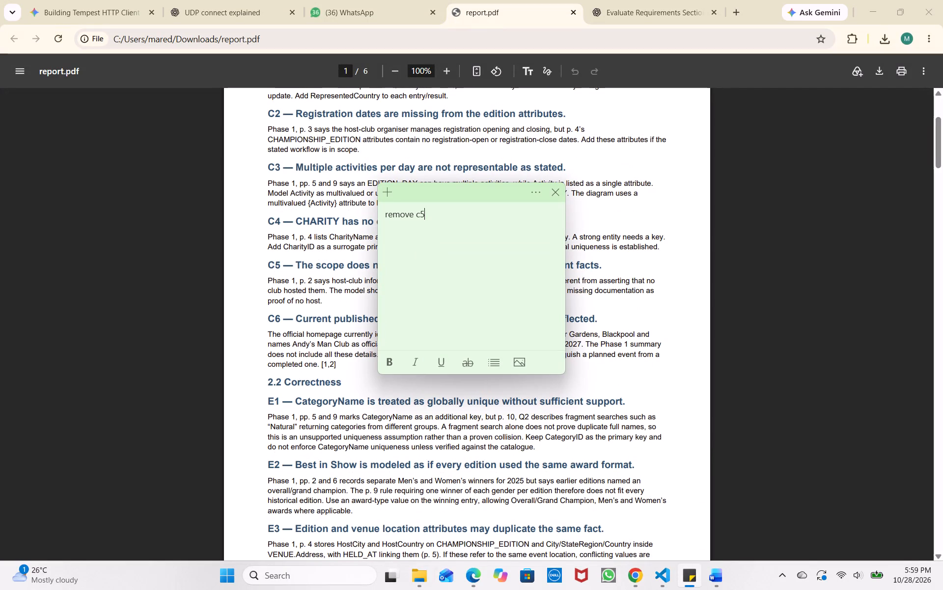
{"action": "left_click", "coordinate": [644, 337]}
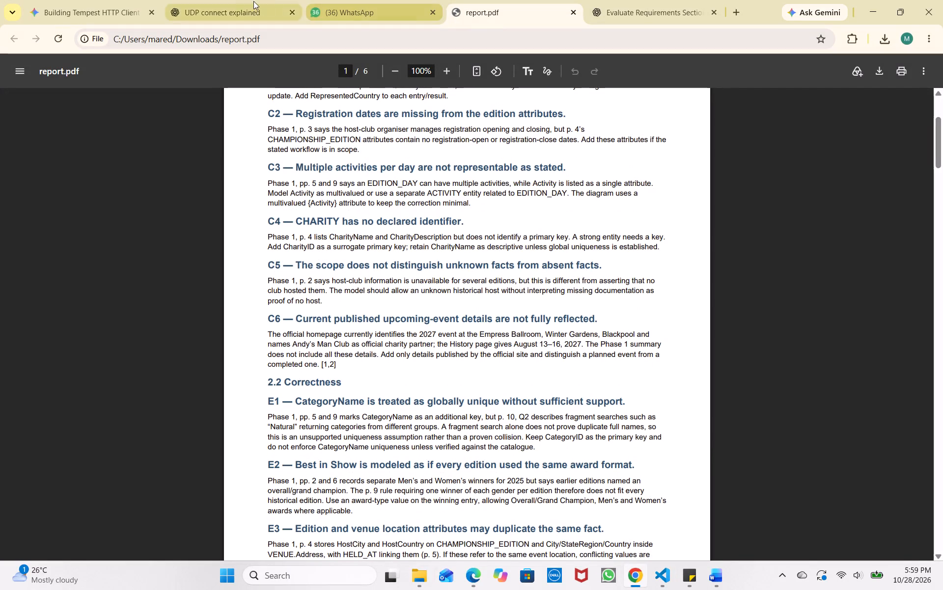
{"action": "left_click", "coordinate": [222, 1]}
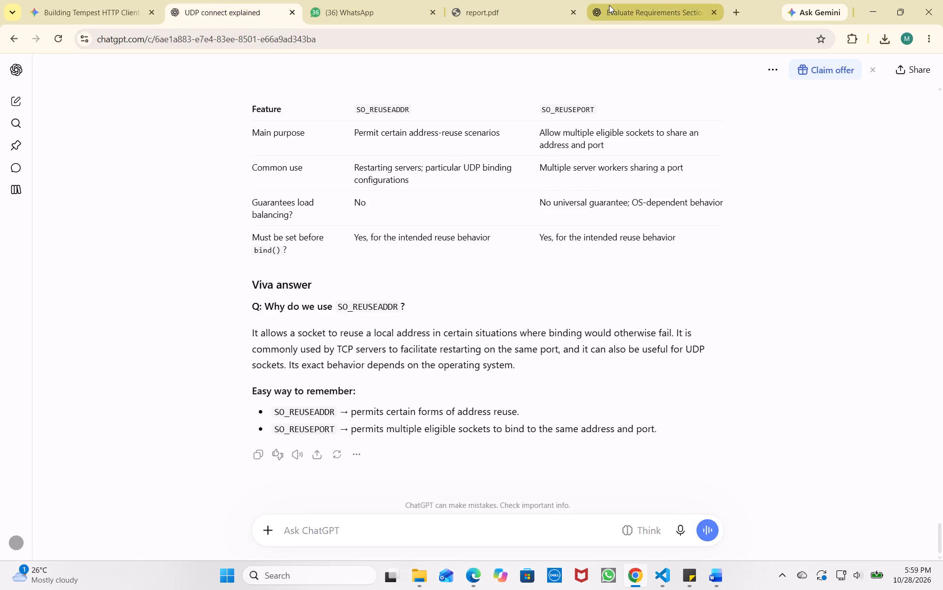
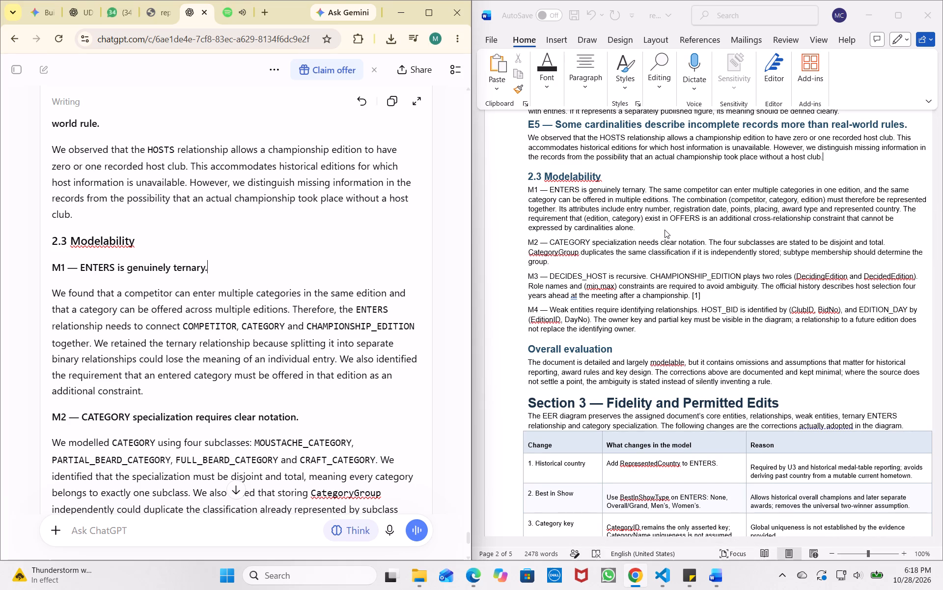
{"action": "scroll", "coordinate": [665, 230], "scroll_direction": "down", "scroll_amount": 2}
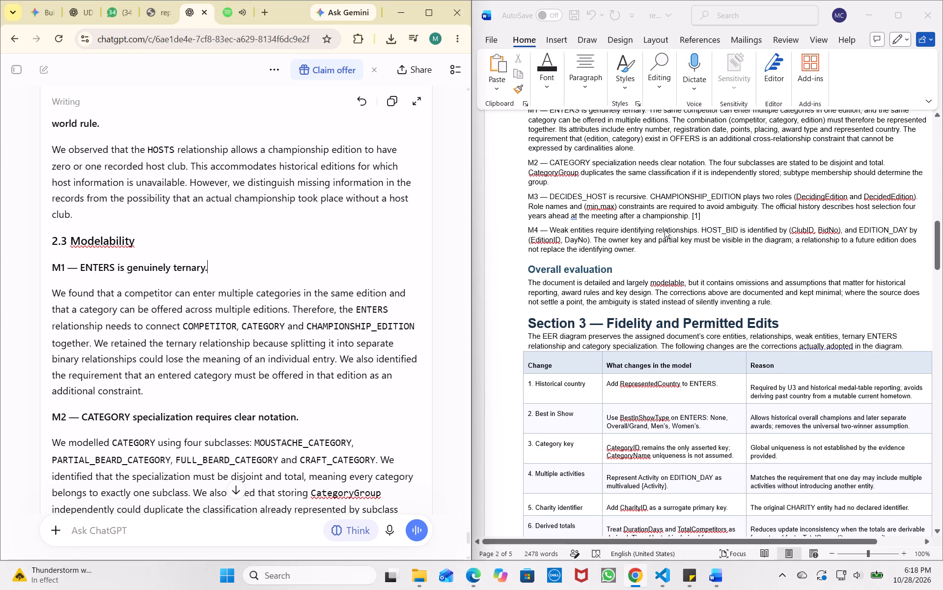
{"action": "scroll", "coordinate": [665, 230], "scroll_direction": "down", "scroll_amount": 2}
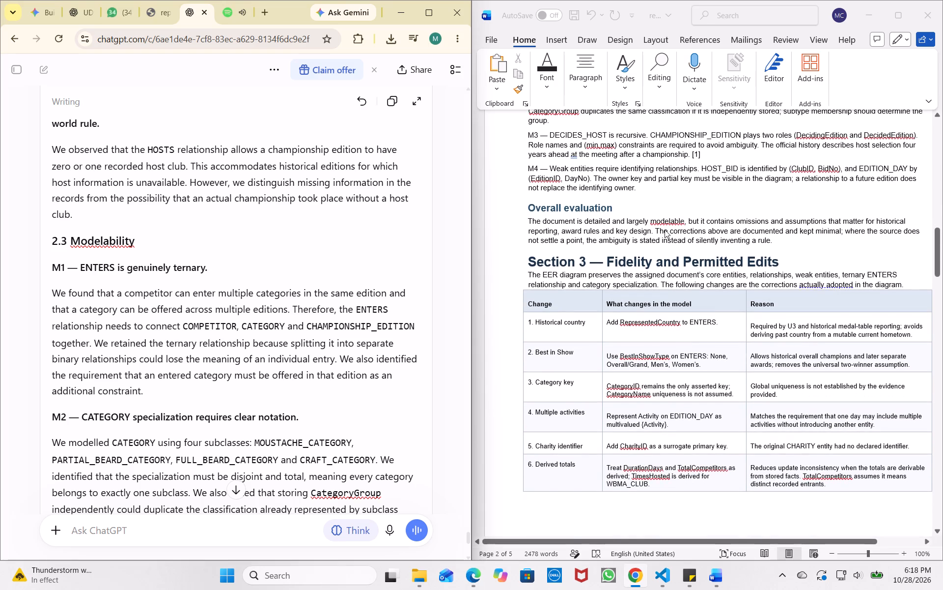
{"action": "scroll", "coordinate": [665, 230], "scroll_direction": "down", "scroll_amount": 2}
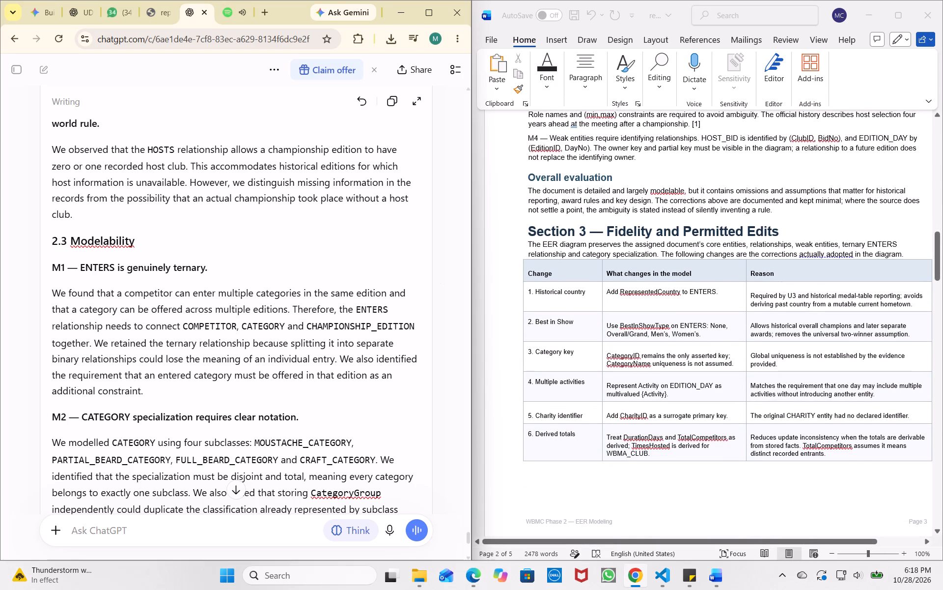
{"action": "scroll", "coordinate": [339, 268], "scroll_direction": "down", "scroll_amount": 2}
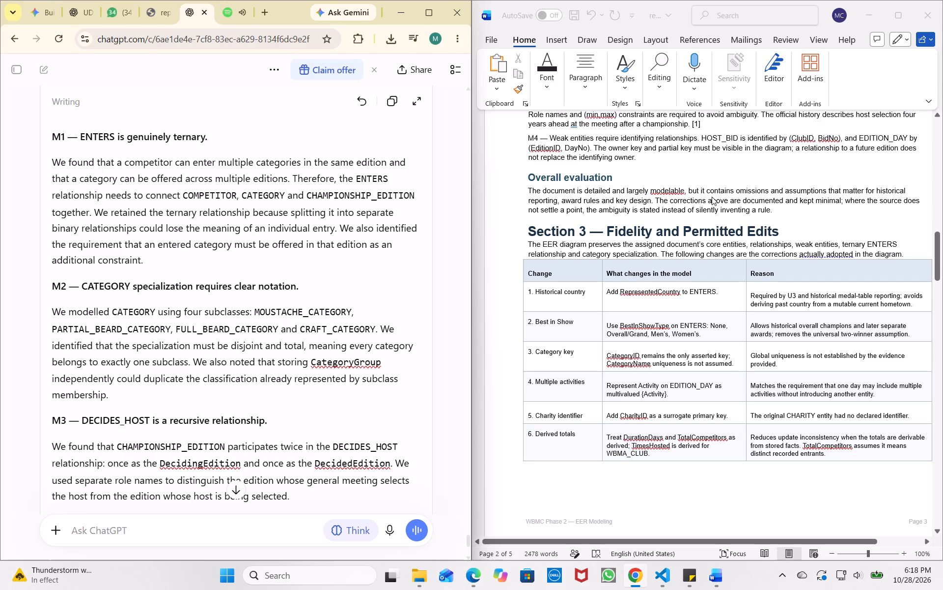
{"action": "scroll", "coordinate": [712, 197], "scroll_direction": "down", "scroll_amount": 1}
Maximize the Word window and review the formatting of the Section 2 findings from 2.1 Completeness through 2.3 Modelability.
{"action": "left_click", "coordinate": [901, 8]}
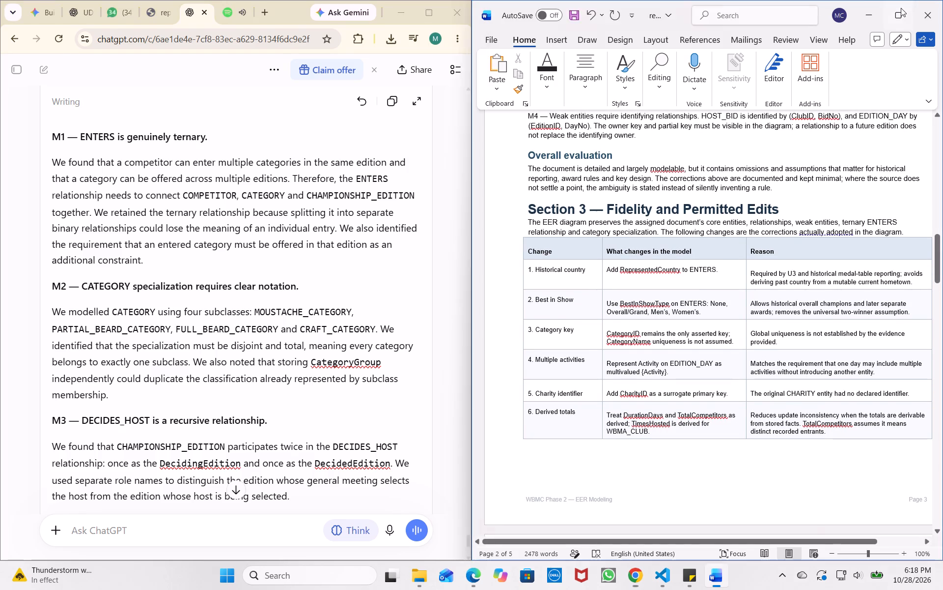
{"action": "scroll", "coordinate": [460, 203], "scroll_direction": "up", "scroll_amount": 4}
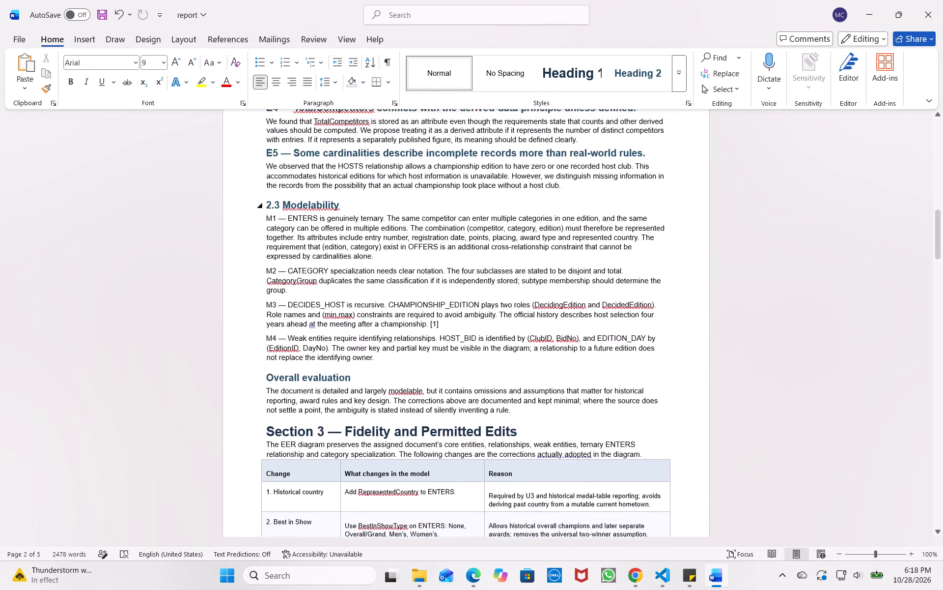
{"action": "scroll", "coordinate": [460, 203], "scroll_direction": "up", "scroll_amount": 9}
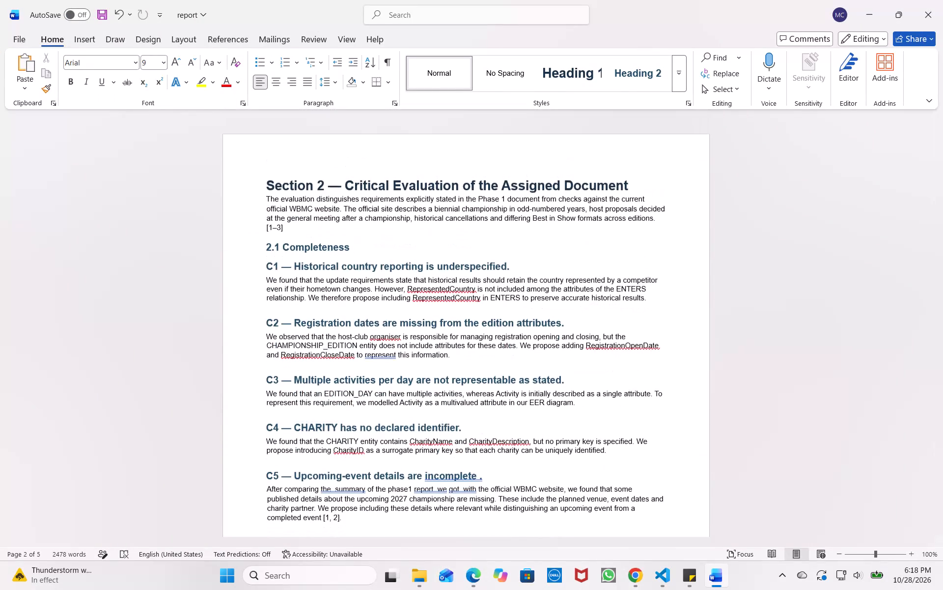
{"action": "scroll", "coordinate": [363, 236], "scroll_direction": "down", "scroll_amount": 1}
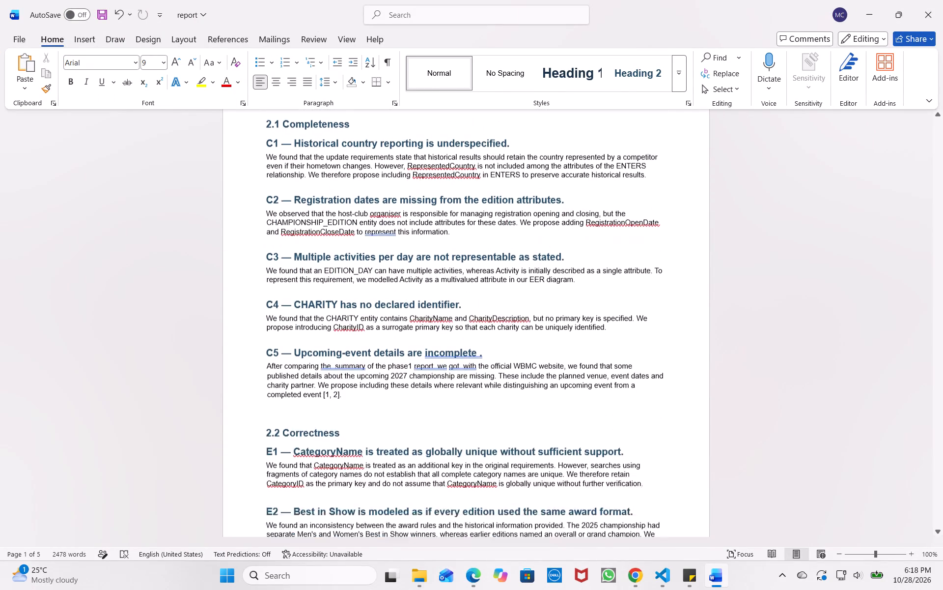
{"action": "scroll", "coordinate": [363, 236], "scroll_direction": "down", "scroll_amount": 6}
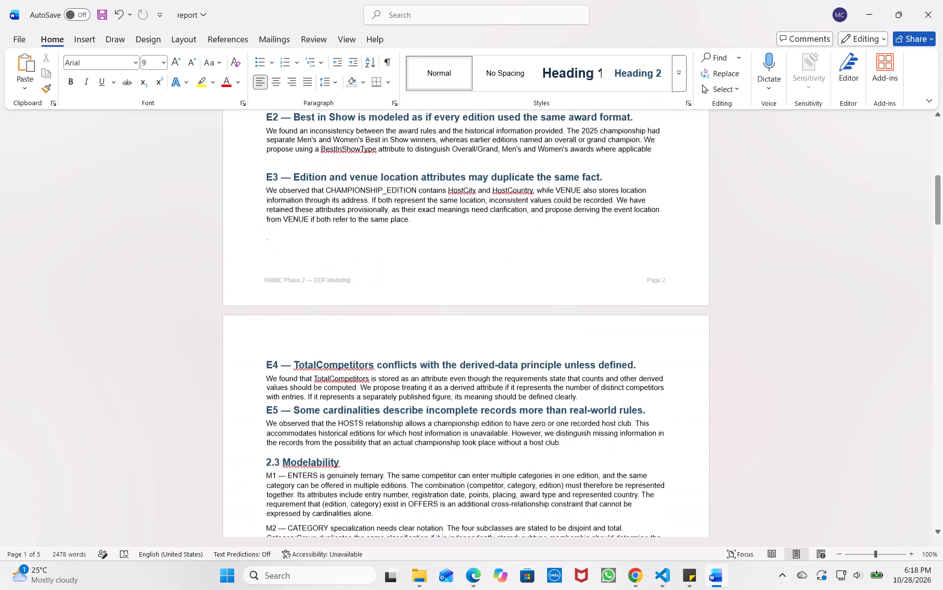
{"action": "scroll", "coordinate": [363, 236], "scroll_direction": "down", "scroll_amount": 8}
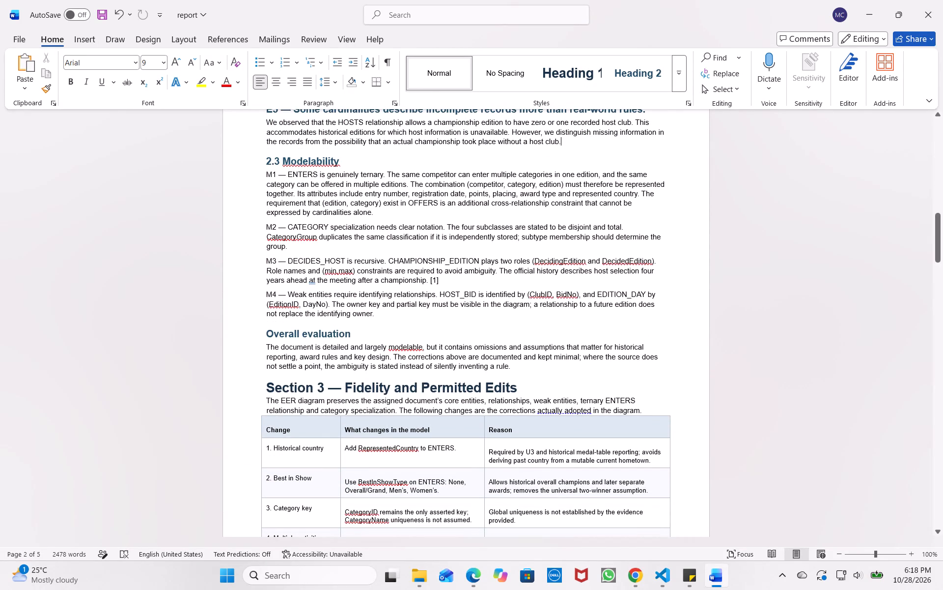
Bold the 2.3 Modelability lead-ins "M1 — ENTERS", "M2 — CATEGORY", "M3 — DECIDES_HOST" and "M4 — Weak entities".
{"action": "left_click_drag", "start_coordinate": [264, 173], "coordinate": [314, 174]}
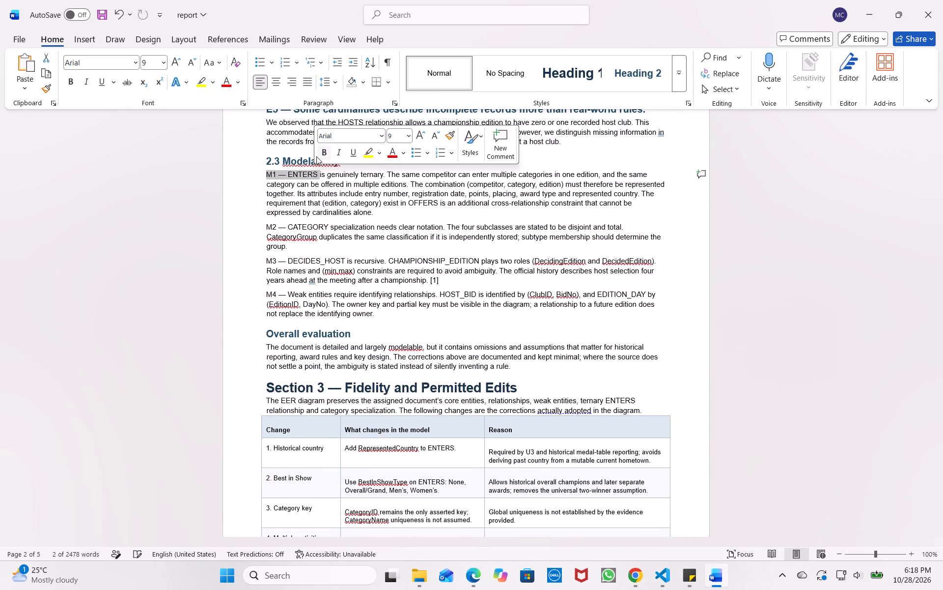
{"action": "left_click", "coordinate": [322, 153]}
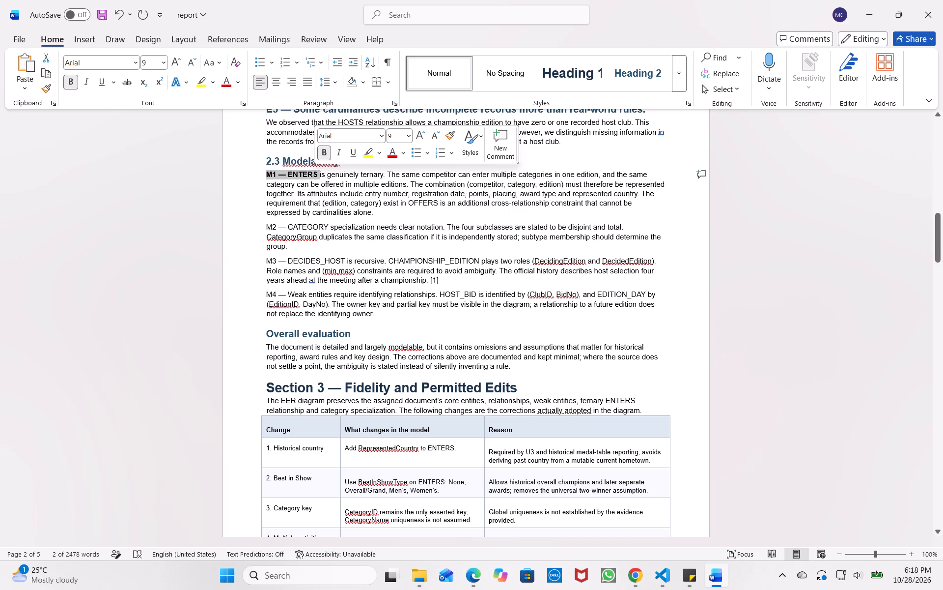
{"action": "left_click_drag", "start_coordinate": [266, 228], "coordinate": [320, 226]}
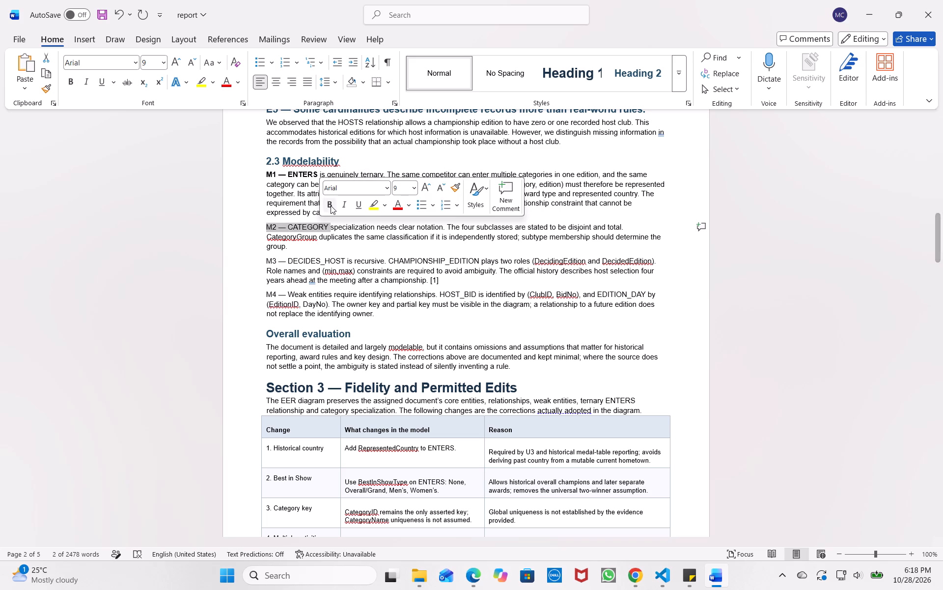
{"action": "left_click", "coordinate": [331, 206]}
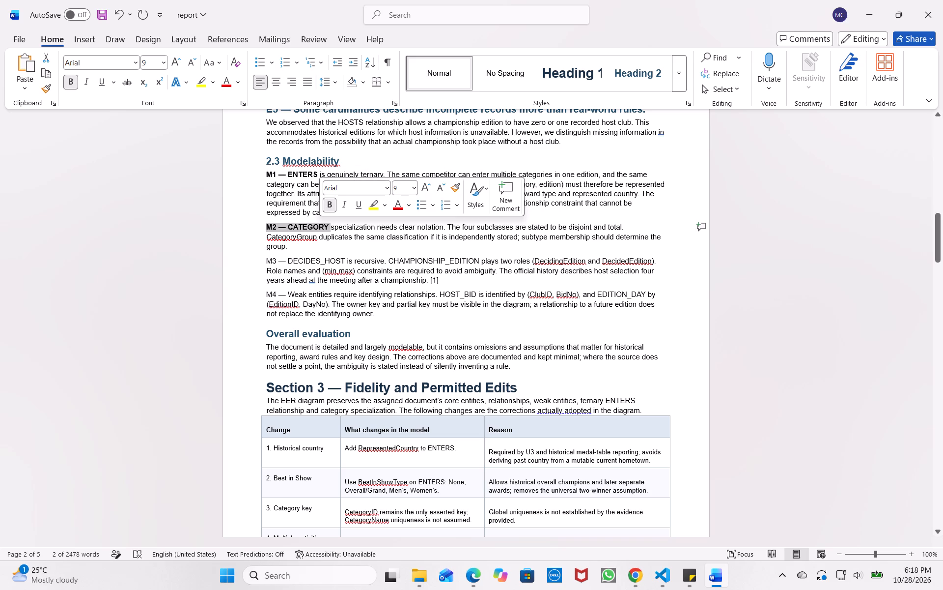
{"action": "left_click_drag", "start_coordinate": [267, 265], "coordinate": [340, 258]}
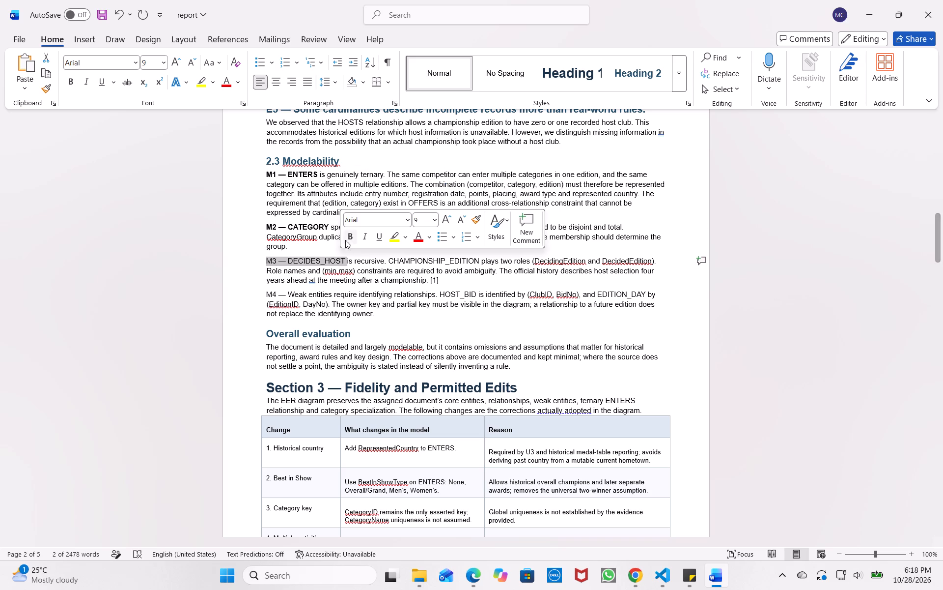
{"action": "left_click", "coordinate": [347, 238]}
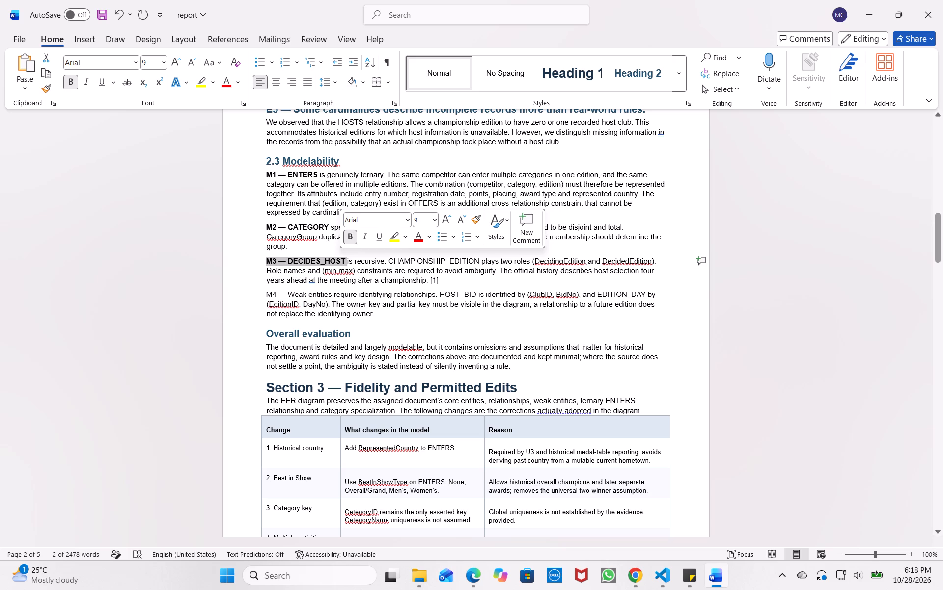
{"action": "left_click_drag", "start_coordinate": [266, 295], "coordinate": [318, 291]}
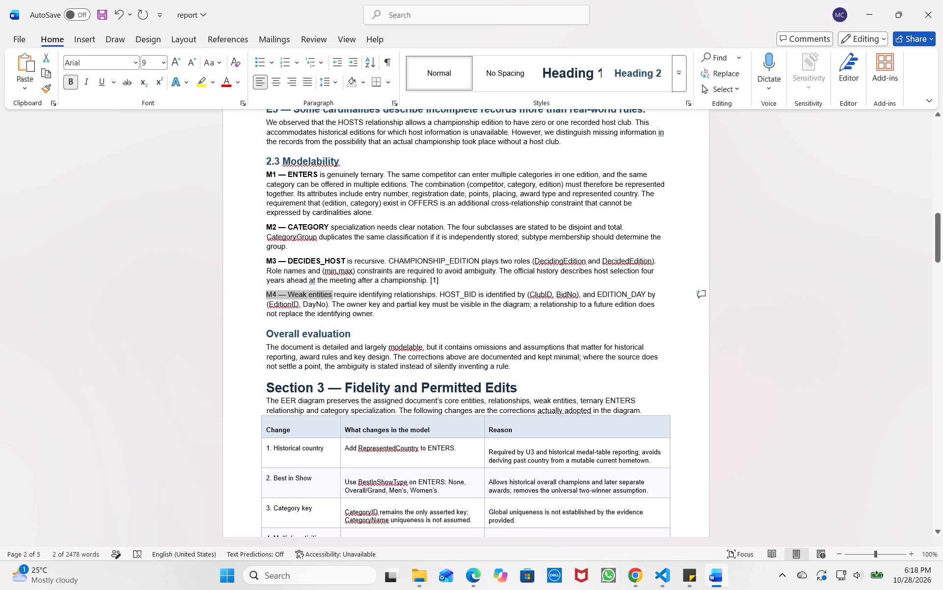
{"action": "left_click_drag", "start_coordinate": [318, 291], "coordinate": [324, 291]}
{"action": "left_click", "coordinate": [332, 268]}
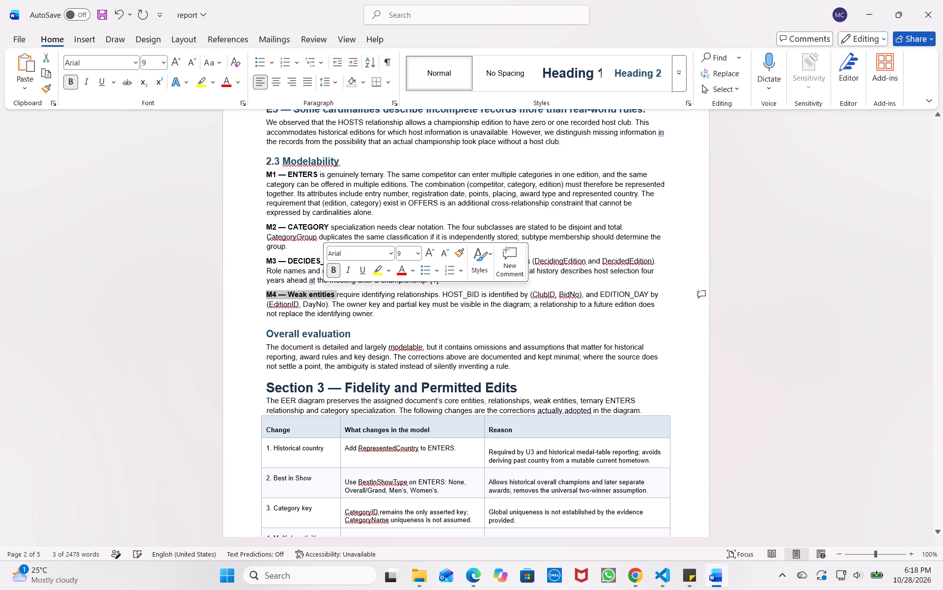
{"action": "left_click", "coordinate": [224, 308]}
{"action": "left_click", "coordinate": [249, 313]}
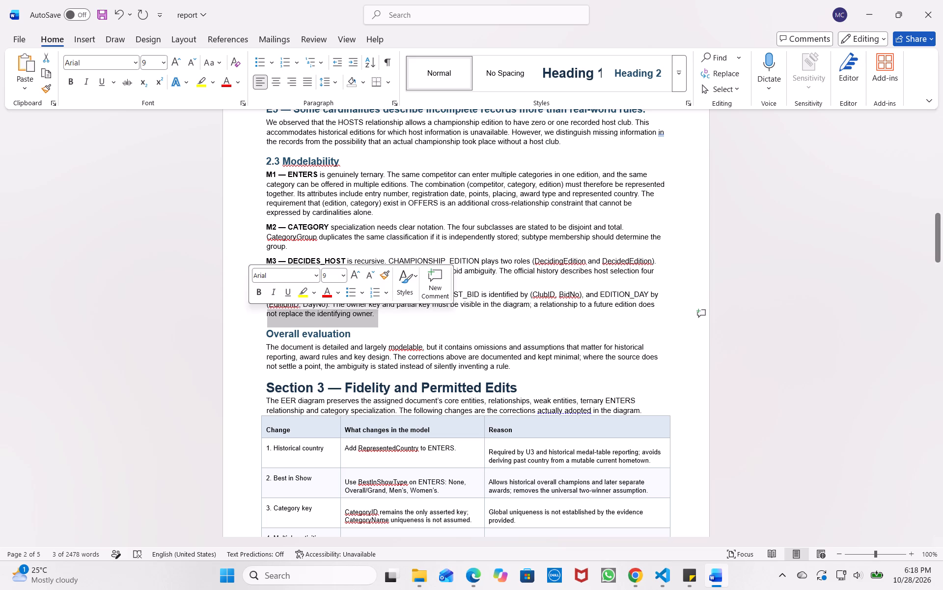
{"action": "left_click", "coordinate": [249, 313]}
{"action": "left_click", "coordinate": [183, 321]}
{"action": "left_click", "coordinate": [183, 321]}
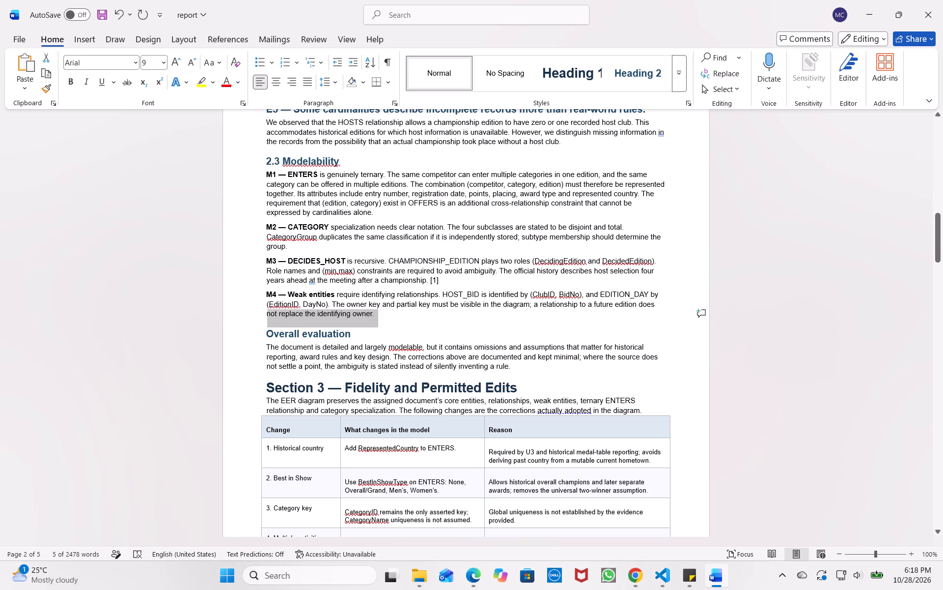
{"action": "left_click", "coordinate": [788, 275]}
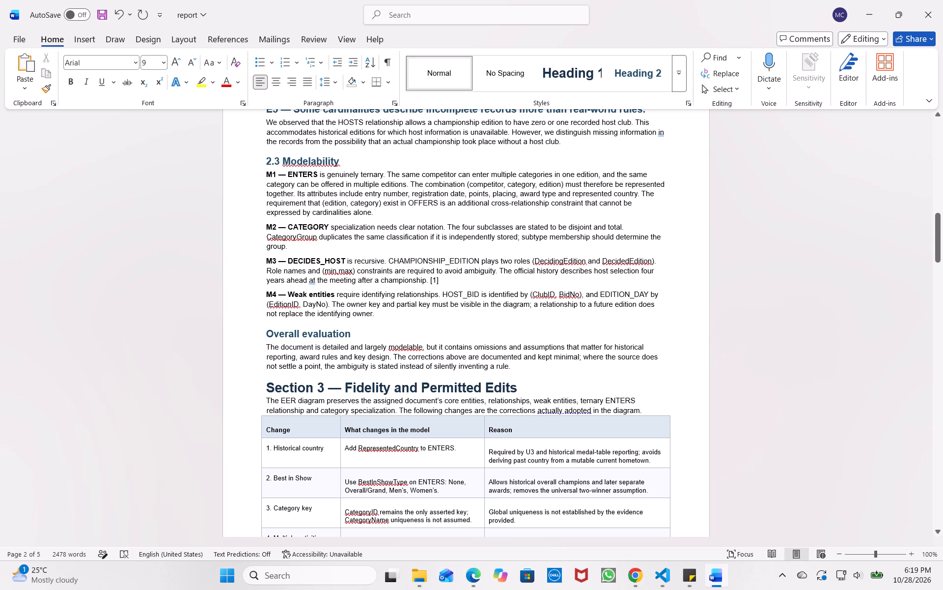
Remove bold from "ENTERS", "CATEGORY", "DECIDES_HOST" and "Weak entities" in 2.3 Modelability, keeping only the M1 to M4 labels bold.
{"action": "left_click_drag", "start_coordinate": [318, 174], "coordinate": [285, 176]}
{"action": "left_click", "coordinate": [294, 159]}
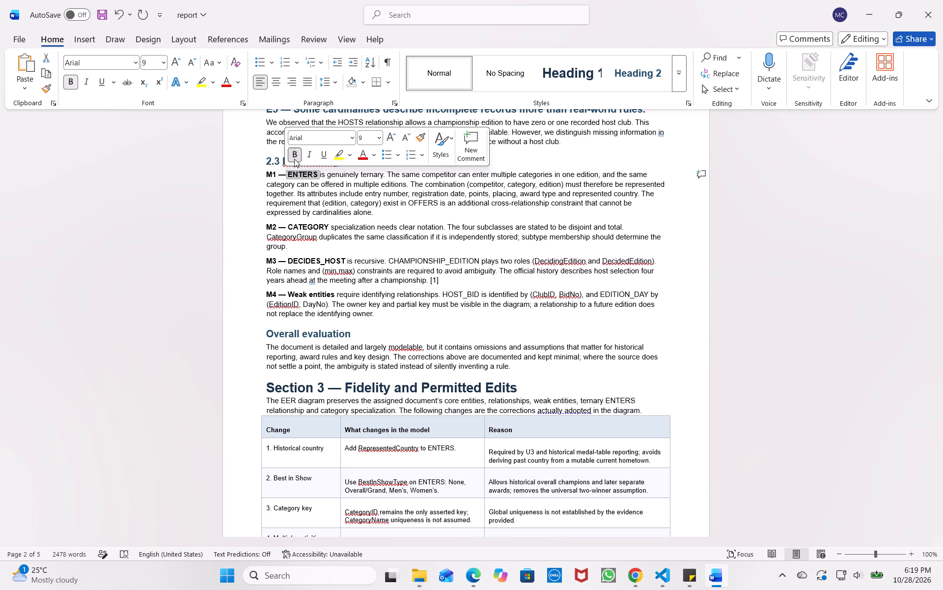
{"action": "left_click_drag", "start_coordinate": [329, 225], "coordinate": [290, 225]}
{"action": "left_click", "coordinate": [295, 210]}
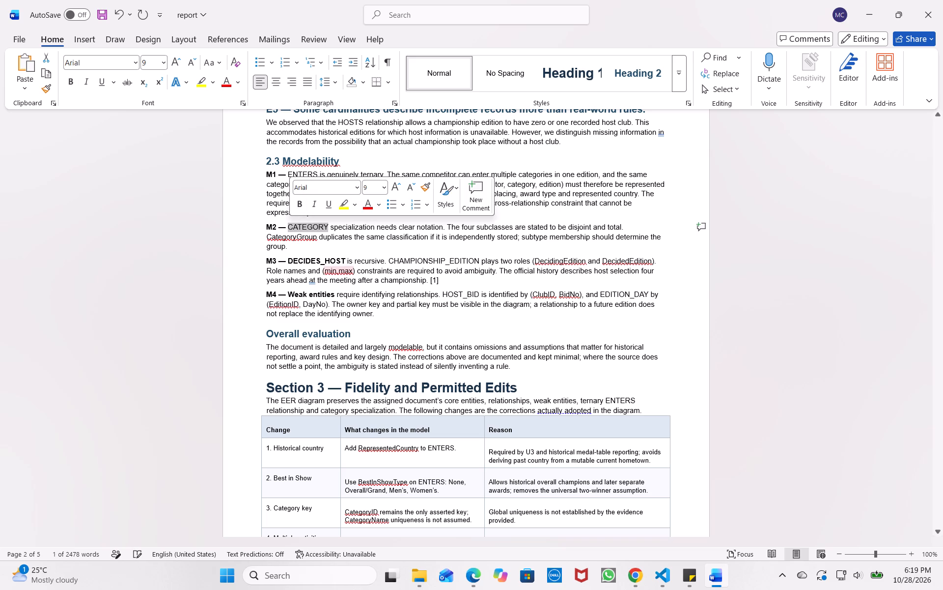
{"action": "left_click_drag", "start_coordinate": [344, 261], "coordinate": [288, 259]}
{"action": "left_click", "coordinate": [298, 240]}
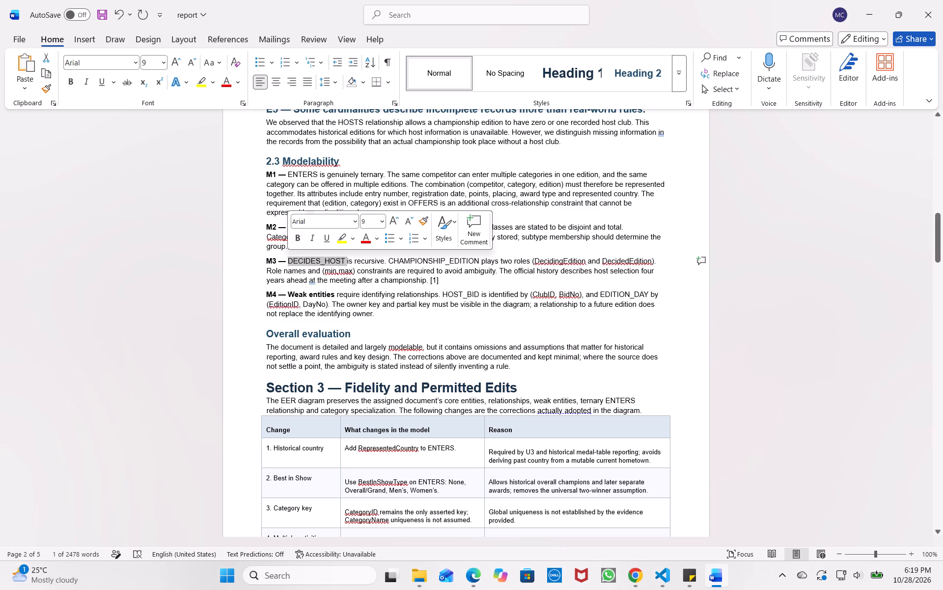
{"action": "left_click_drag", "start_coordinate": [334, 296], "coordinate": [296, 291]}
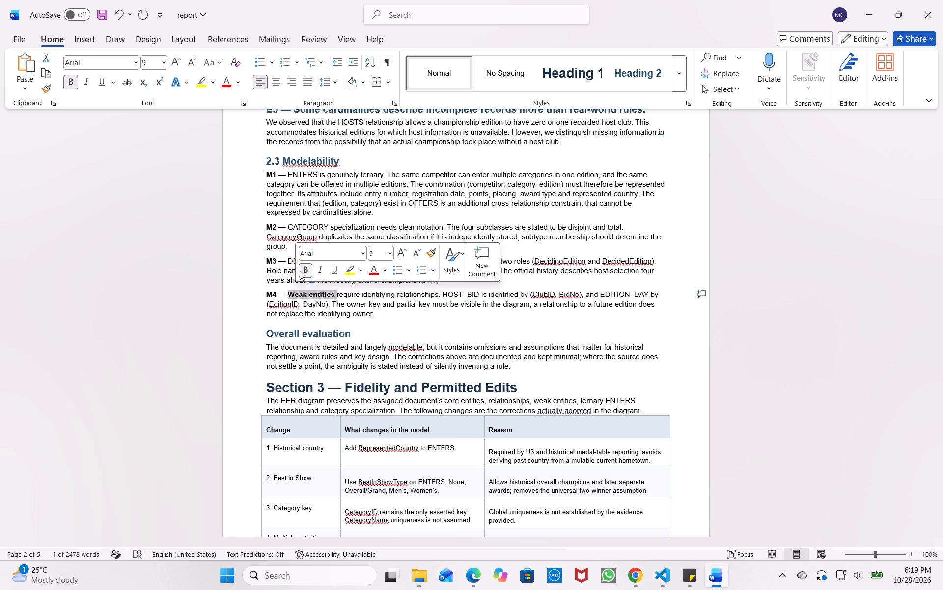
{"action": "left_click", "coordinate": [305, 269]}
{"action": "left_click", "coordinate": [224, 341]}
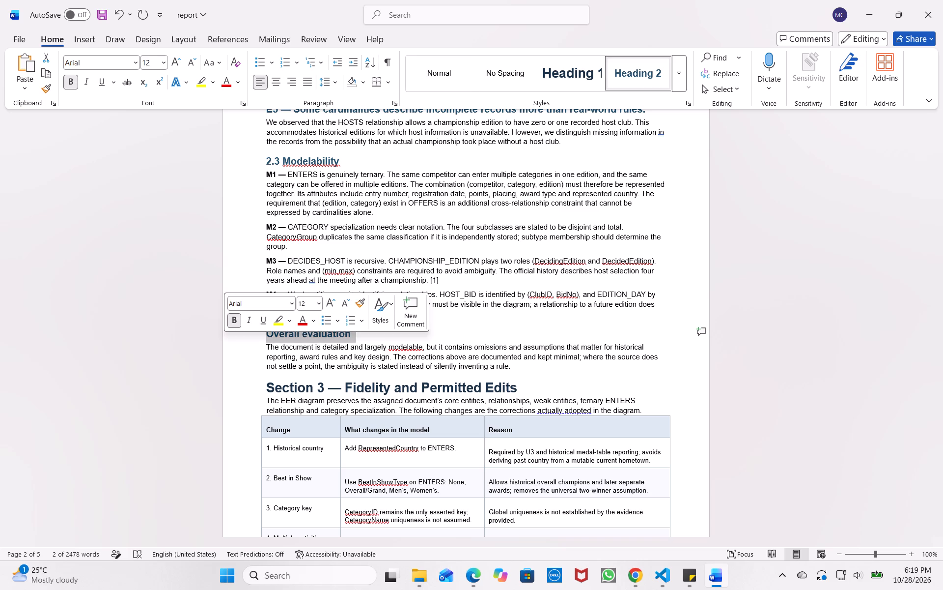
{"action": "left_click", "coordinate": [186, 345]}
{"action": "left_click", "coordinate": [821, 287]}
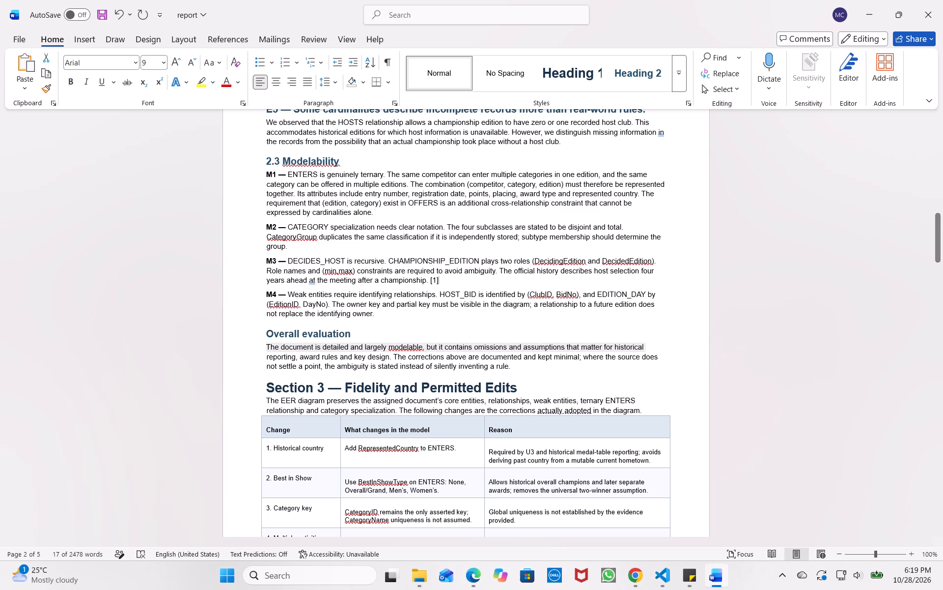
Turn off spelling and grammar checking for the current document in the proofing language settings.
{"action": "scroll", "coordinate": [546, 292], "scroll_direction": "down", "scroll_amount": 1}
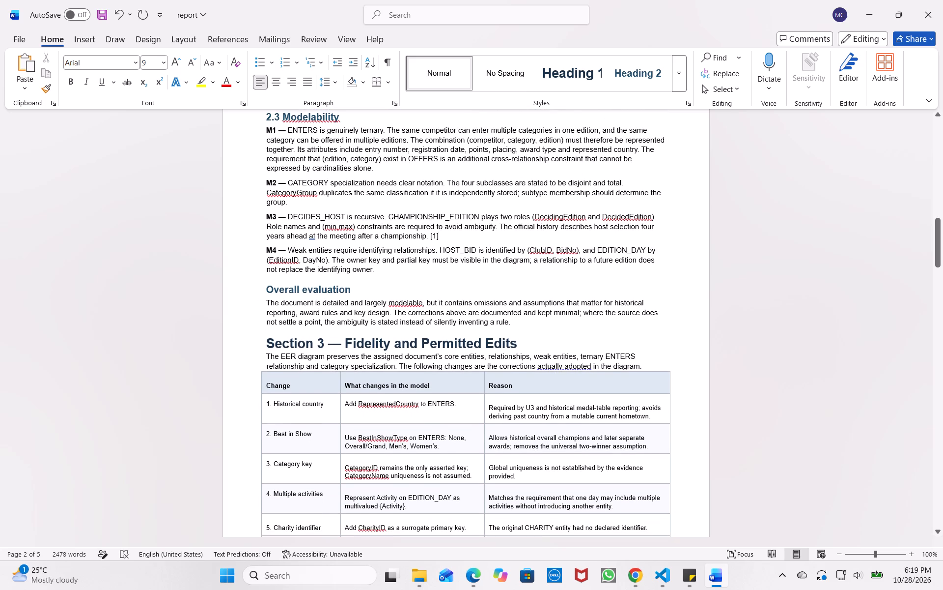
{"action": "left_click", "coordinate": [150, 553]}
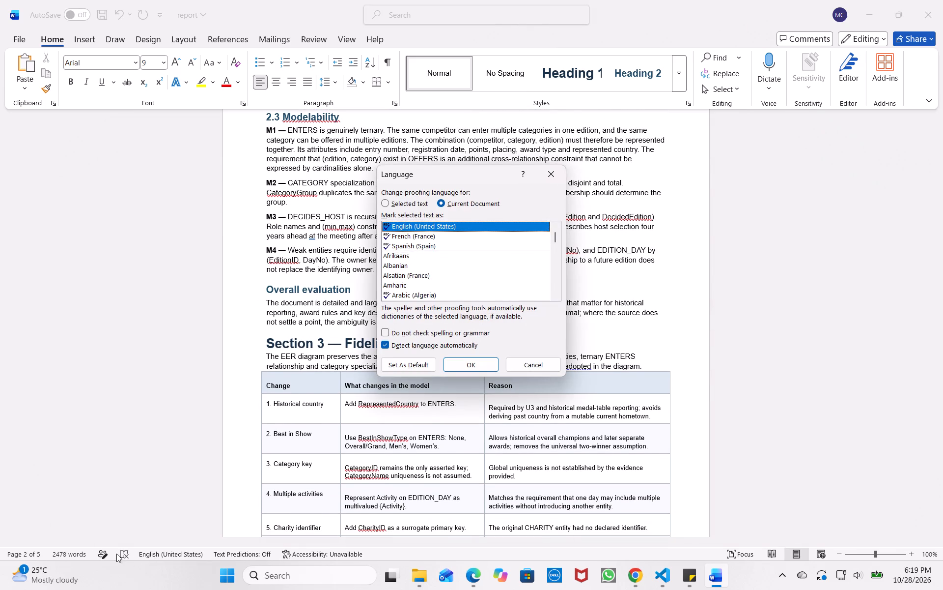
{"action": "left_click", "coordinate": [388, 334]}
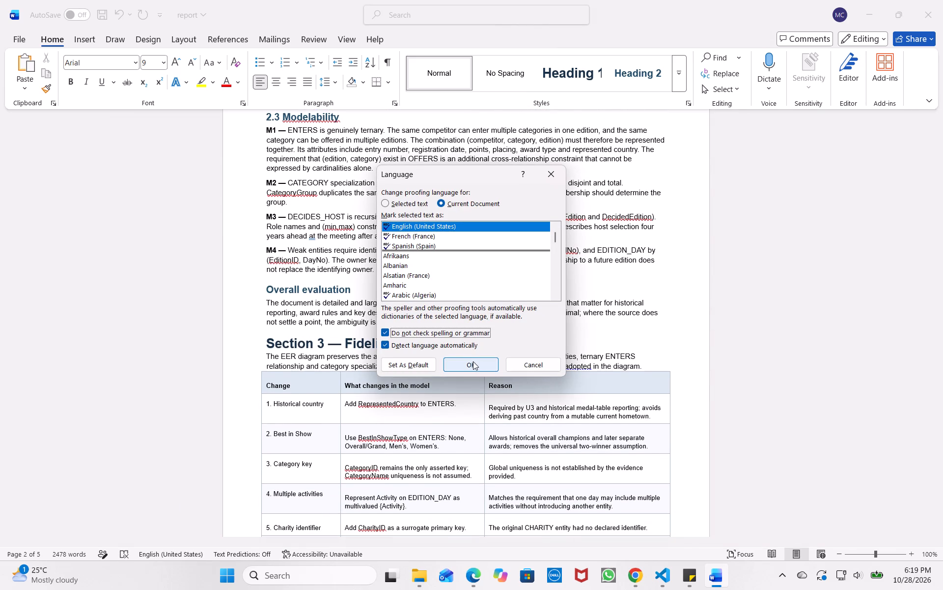
{"action": "left_click", "coordinate": [475, 364]}
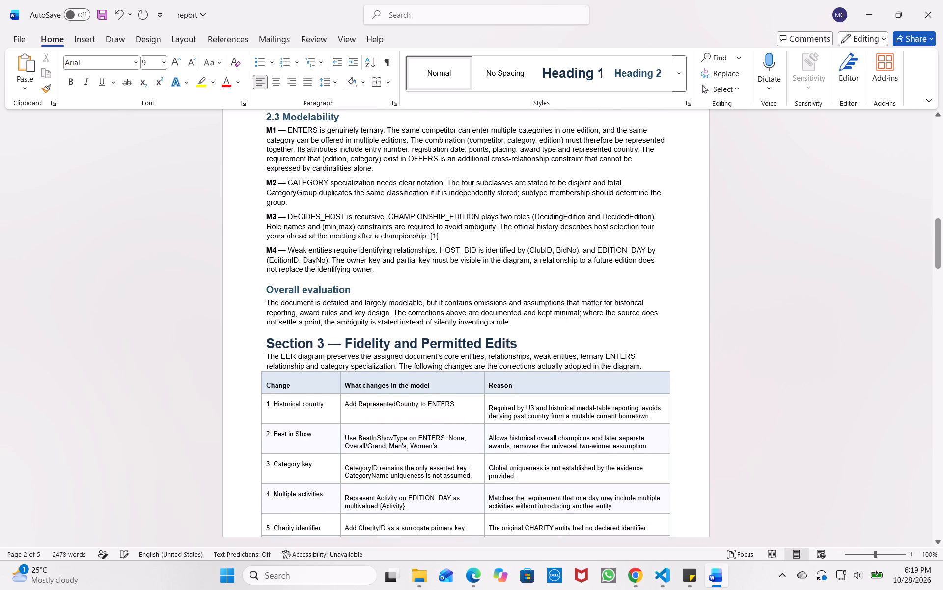
Compare the report's Overall evaluation and Section 3 table with the critical evaluation and Fidelity & Permitted Edits requirements in Project_Phase_2.pdf in Edge.
{"action": "scroll", "coordinate": [406, 287], "scroll_direction": "down", "scroll_amount": 1}
{"action": "scroll", "coordinate": [336, 282], "scroll_direction": "down", "scroll_amount": 1}
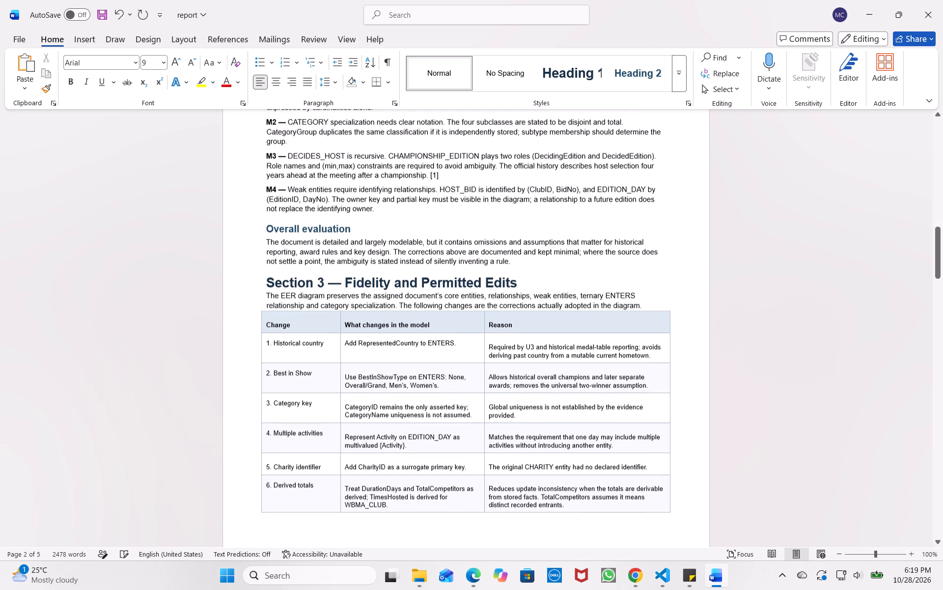
{"action": "scroll", "coordinate": [336, 282], "scroll_direction": "down", "scroll_amount": 1}
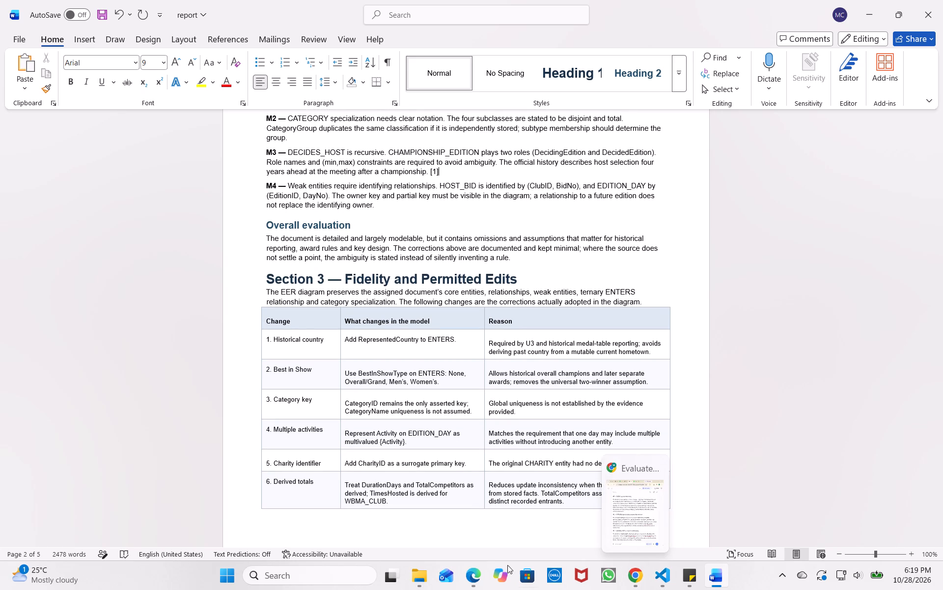
{"action": "left_click", "coordinate": [551, 515]}
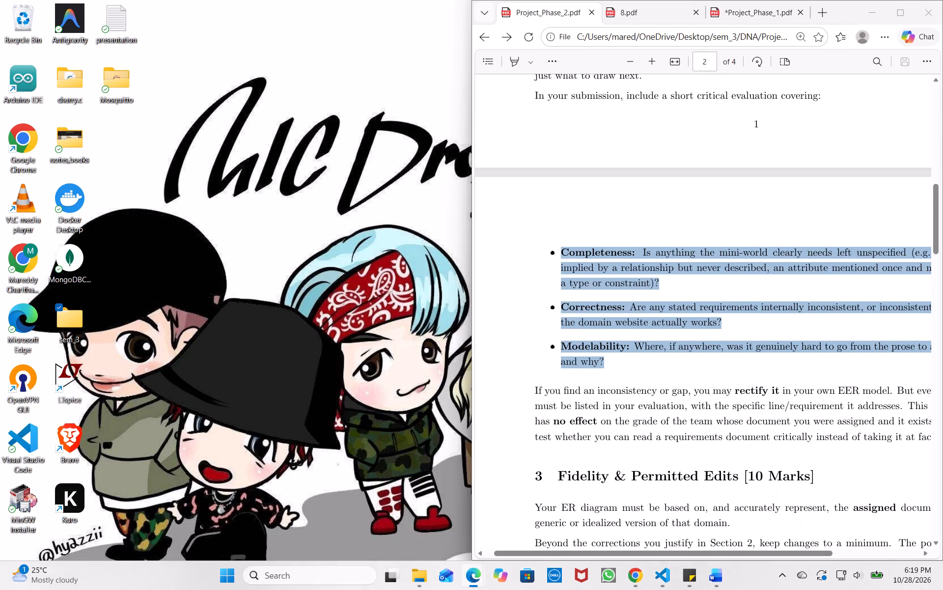
{"action": "left_click", "coordinate": [596, 373]}
{"action": "scroll", "coordinate": [596, 373], "scroll_direction": "left", "scroll_amount": 2}
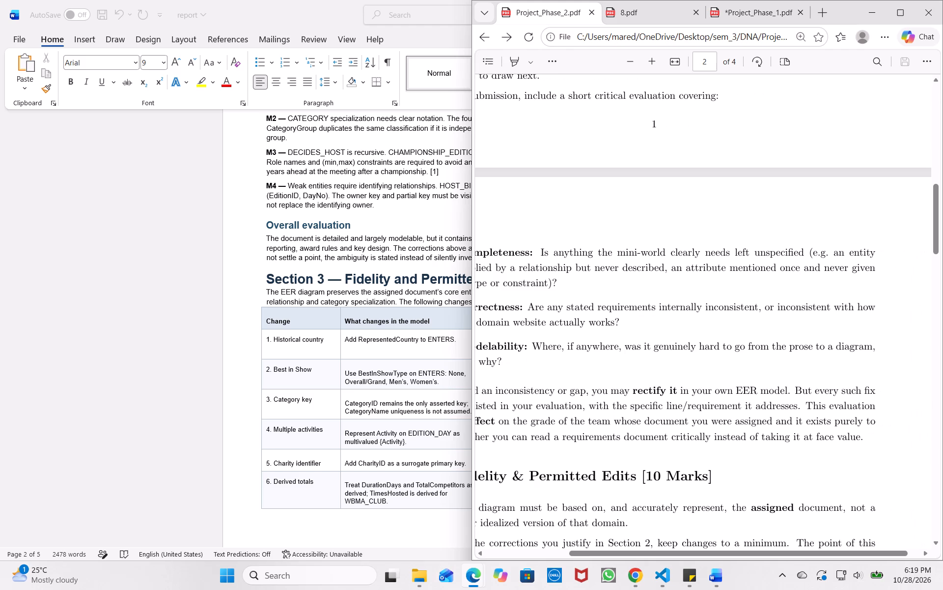
{"action": "scroll", "coordinate": [596, 373], "scroll_direction": "left", "scroll_amount": 1}
{"action": "scroll", "coordinate": [596, 373], "scroll_direction": "right", "scroll_amount": 2}
{"action": "scroll", "coordinate": [596, 373], "scroll_direction": "left", "scroll_amount": 1}
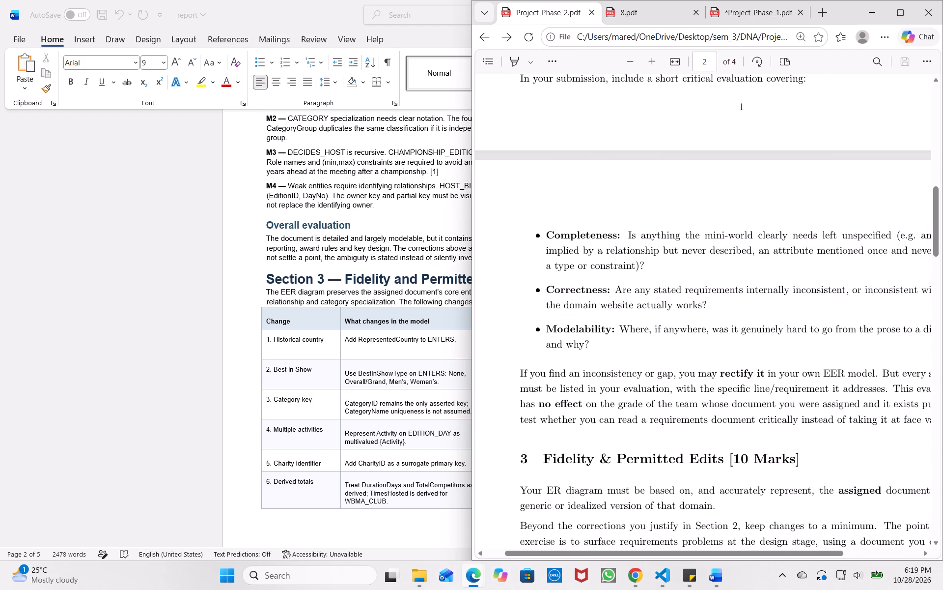
{"action": "scroll", "coordinate": [596, 373], "scroll_direction": "left", "scroll_amount": 1}
{"action": "scroll", "coordinate": [596, 373], "scroll_direction": "down", "scroll_amount": 1}
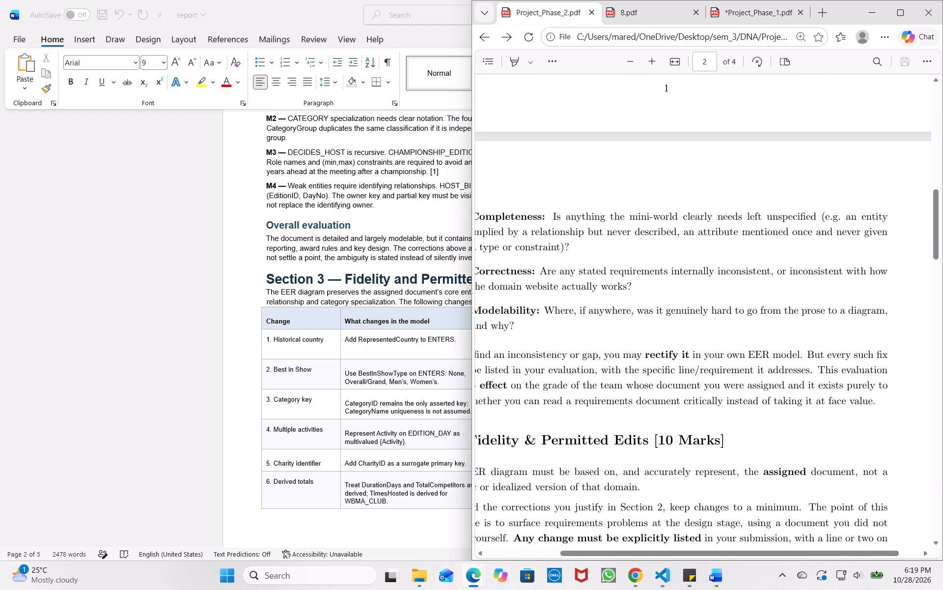
{"action": "scroll", "coordinate": [596, 373], "scroll_direction": "left", "scroll_amount": 2}
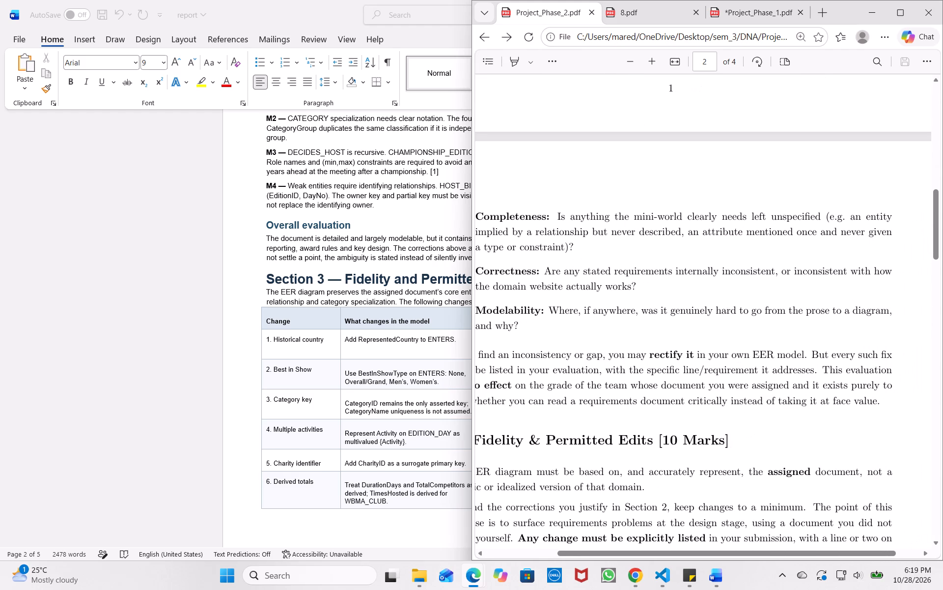
{"action": "scroll", "coordinate": [596, 373], "scroll_direction": "left", "scroll_amount": 1}
{"action": "scroll", "coordinate": [596, 373], "scroll_direction": "right", "scroll_amount": 1}
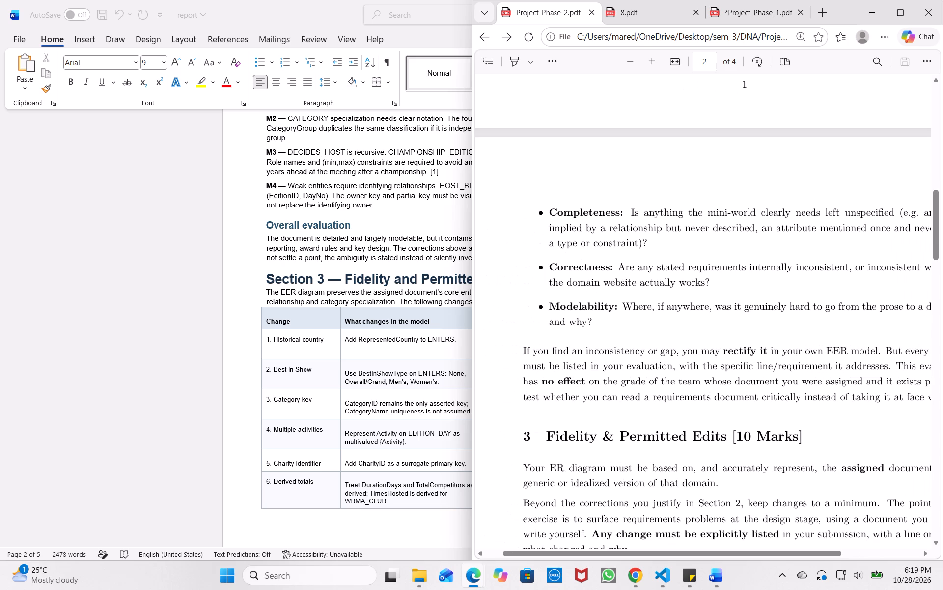
{"action": "scroll", "coordinate": [596, 373], "scroll_direction": "down", "scroll_amount": 1}
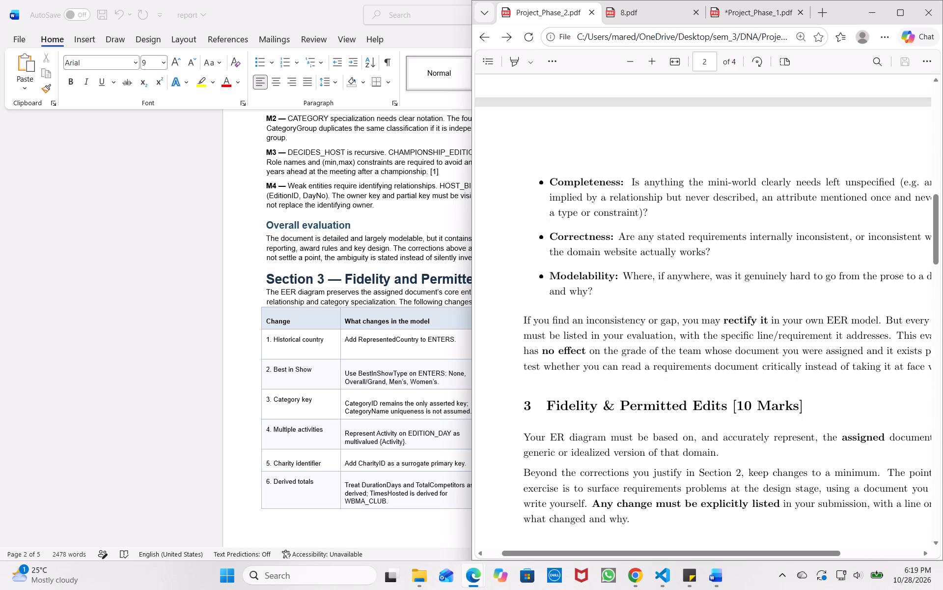
{"action": "scroll", "coordinate": [596, 373], "scroll_direction": "up", "scroll_amount": 1}
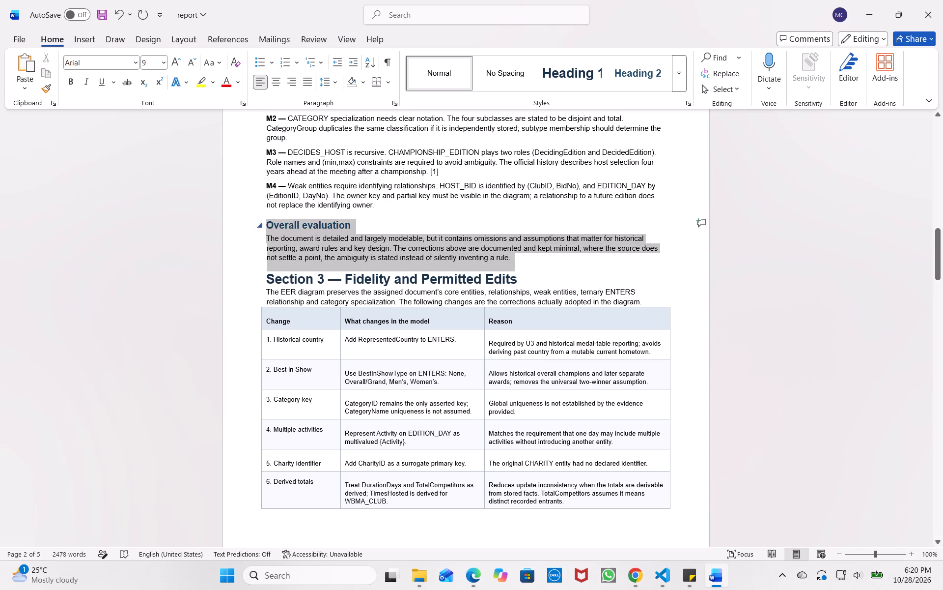
{"action": "left_click_drag", "start_coordinate": [256, 223], "coordinate": [222, 226]}
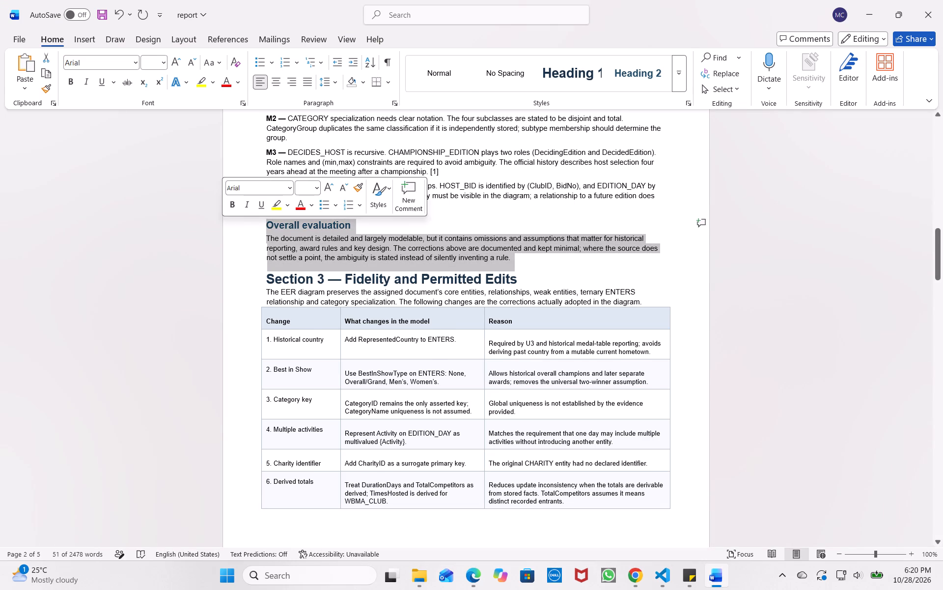
Delete the Overall evaluation heading and its paragraph above Section 3 — Fidelity and Permitted Edits.
{"action": "key", "text": "BackSpace"}
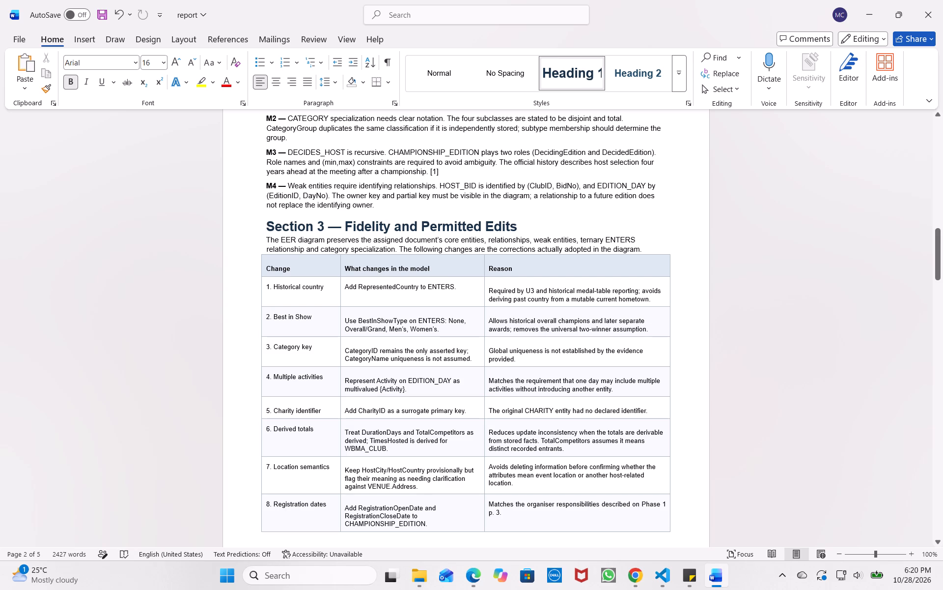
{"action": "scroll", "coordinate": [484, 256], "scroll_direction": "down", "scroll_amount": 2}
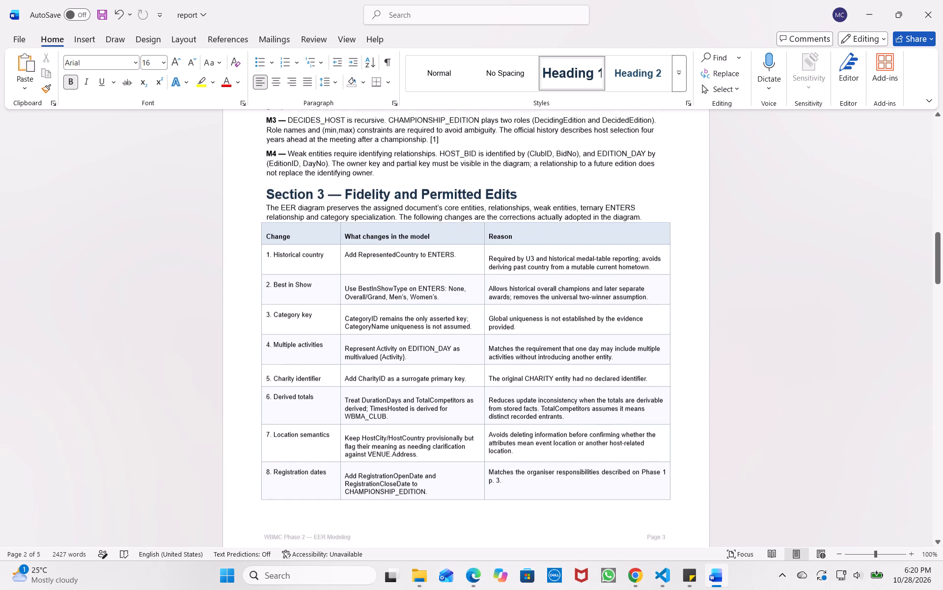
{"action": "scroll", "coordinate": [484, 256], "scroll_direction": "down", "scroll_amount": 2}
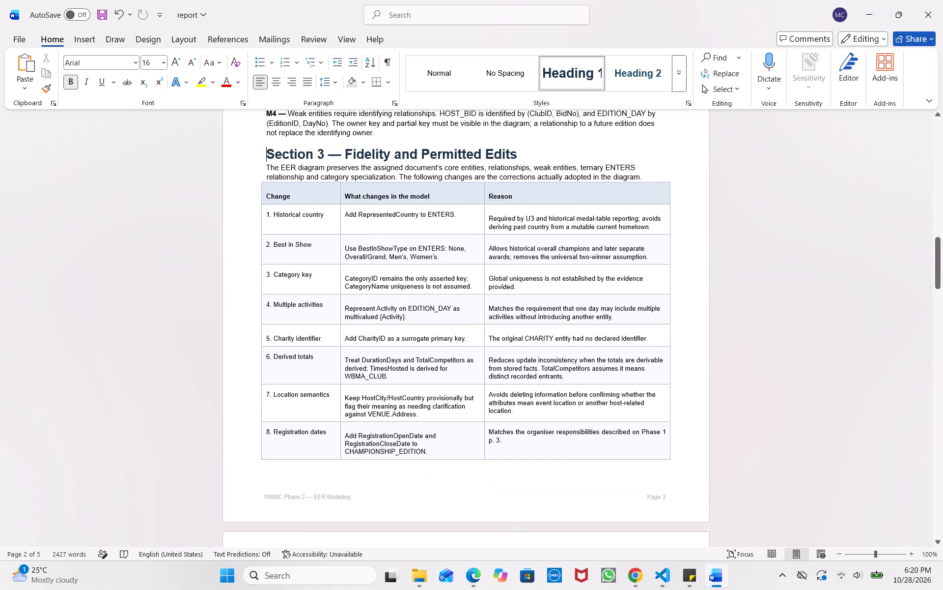
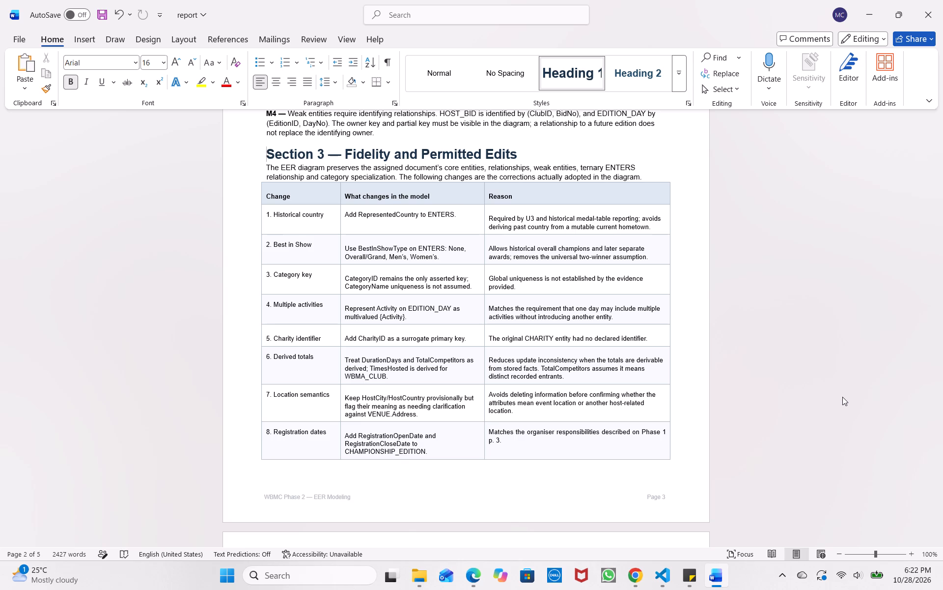
Review the whole report from the Section 2 findings through Sections 3, 5 and 6 to the References and source notes.
{"action": "scroll", "coordinate": [904, 309], "scroll_direction": "up", "scroll_amount": 6}
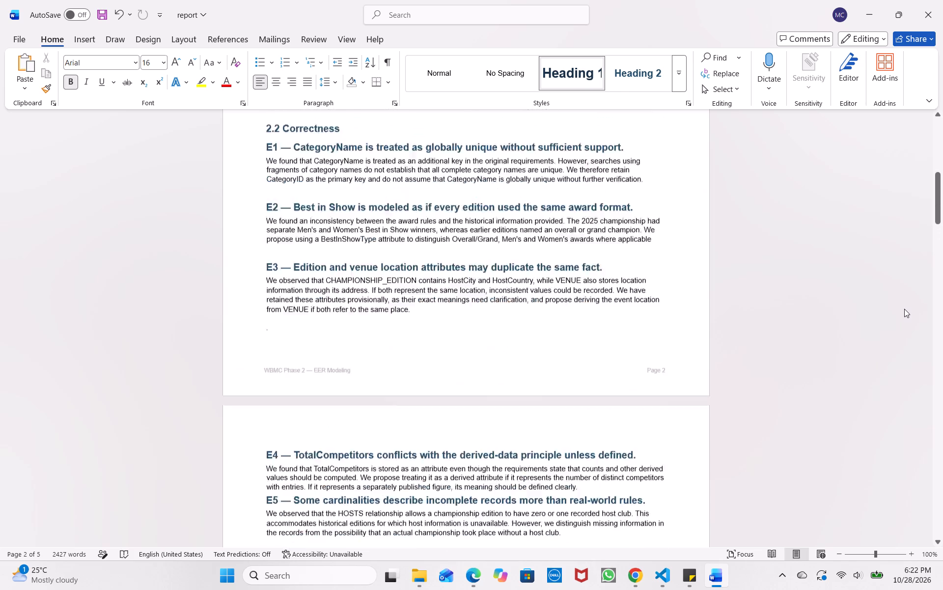
{"action": "scroll", "coordinate": [904, 309], "scroll_direction": "up", "scroll_amount": 3}
{"action": "scroll", "coordinate": [904, 309], "scroll_direction": "down", "scroll_amount": 6}
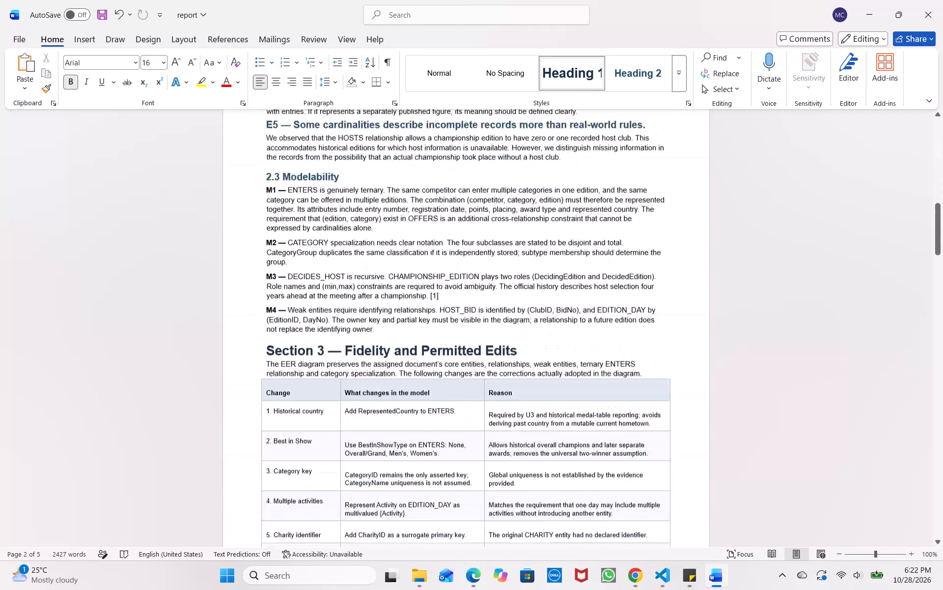
{"action": "scroll", "coordinate": [904, 309], "scroll_direction": "down", "scroll_amount": 2}
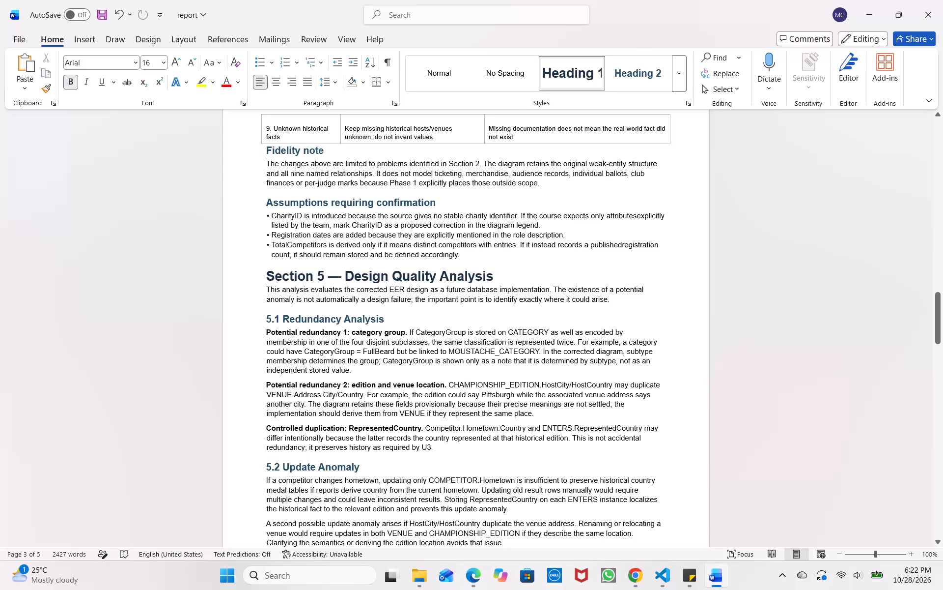
{"action": "scroll", "coordinate": [904, 309], "scroll_direction": "down", "scroll_amount": 9}
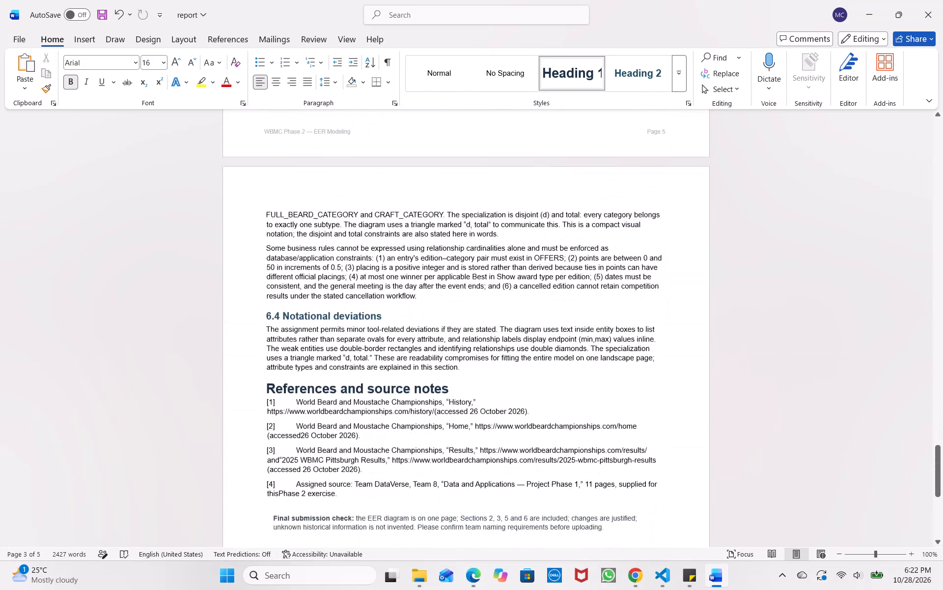
{"action": "scroll", "coordinate": [904, 309], "scroll_direction": "down", "scroll_amount": 4}
{"action": "scroll", "coordinate": [904, 309], "scroll_direction": "up", "scroll_amount": 10}
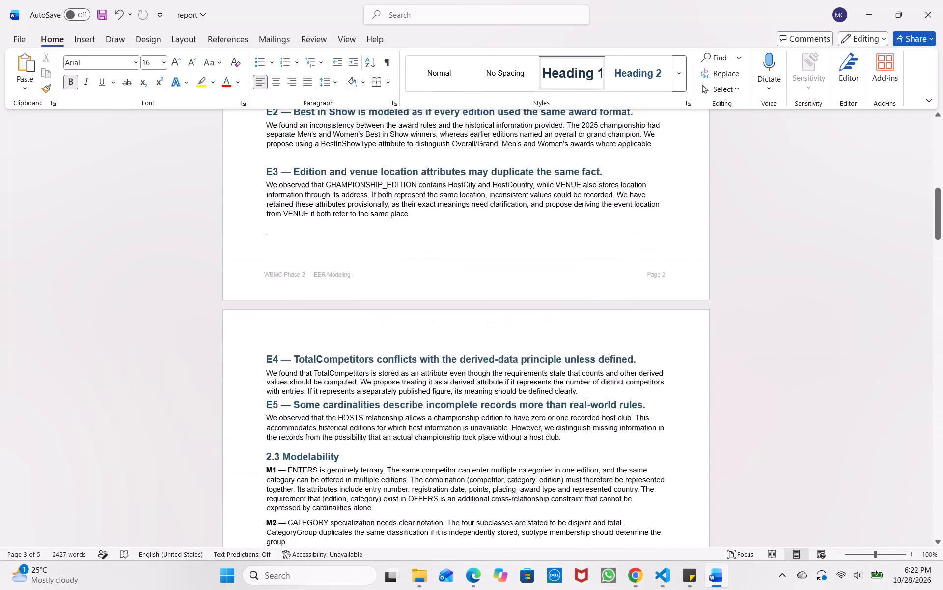
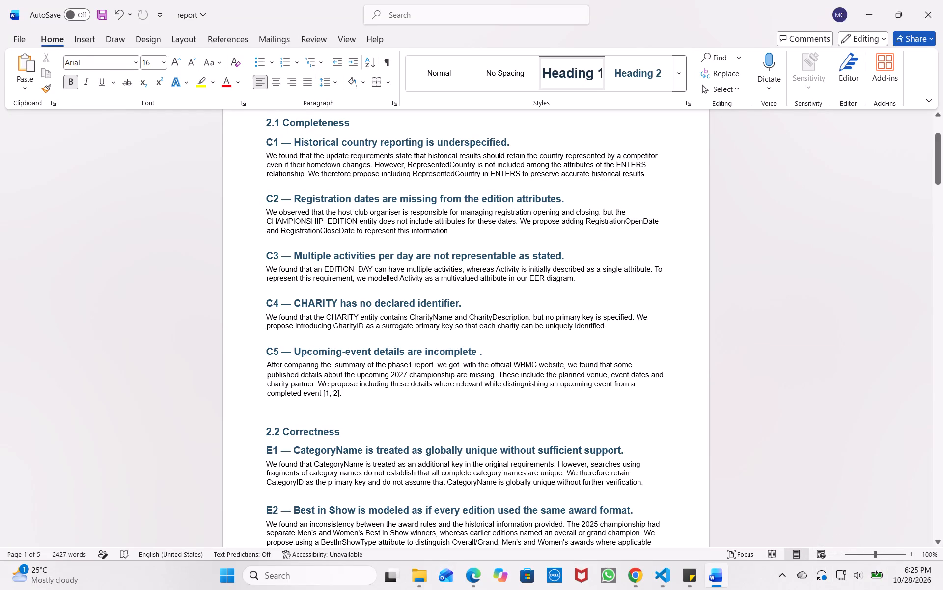
Switch to Spotify in Chrome, move playback to this web browser and play the Indi songs playlist.
{"action": "left_click", "coordinate": [642, 575]}
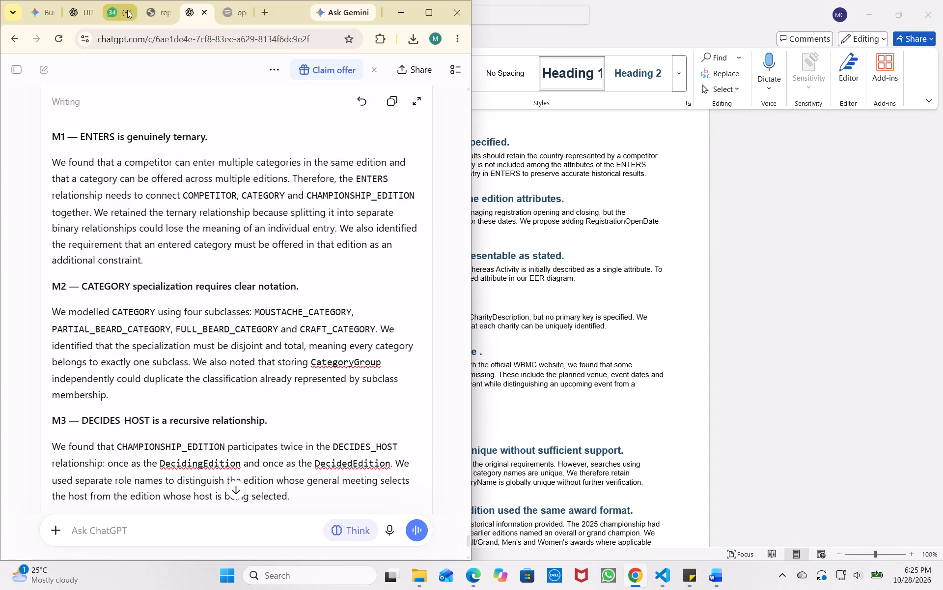
{"action": "left_click", "coordinate": [222, 10]}
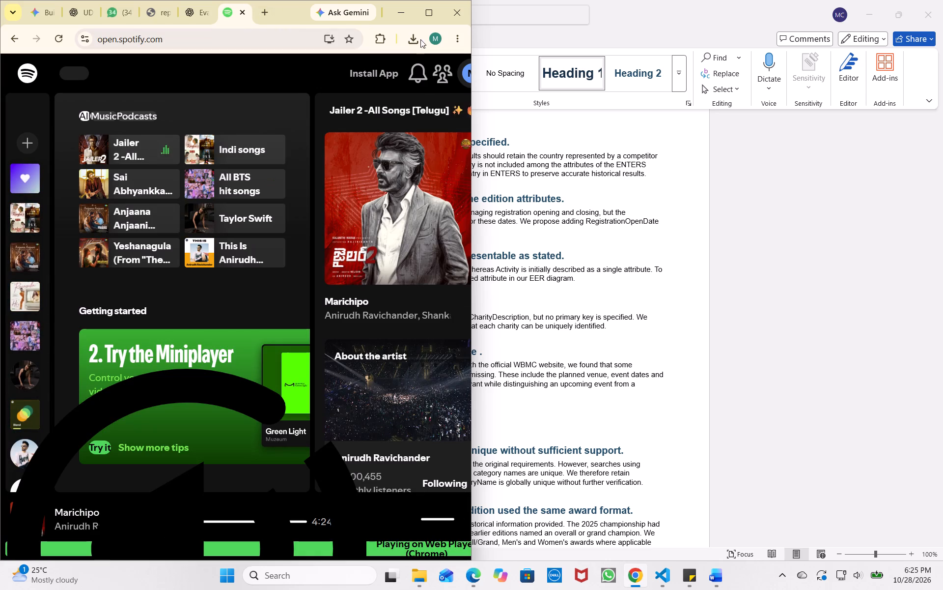
{"action": "left_click", "coordinate": [436, 12]}
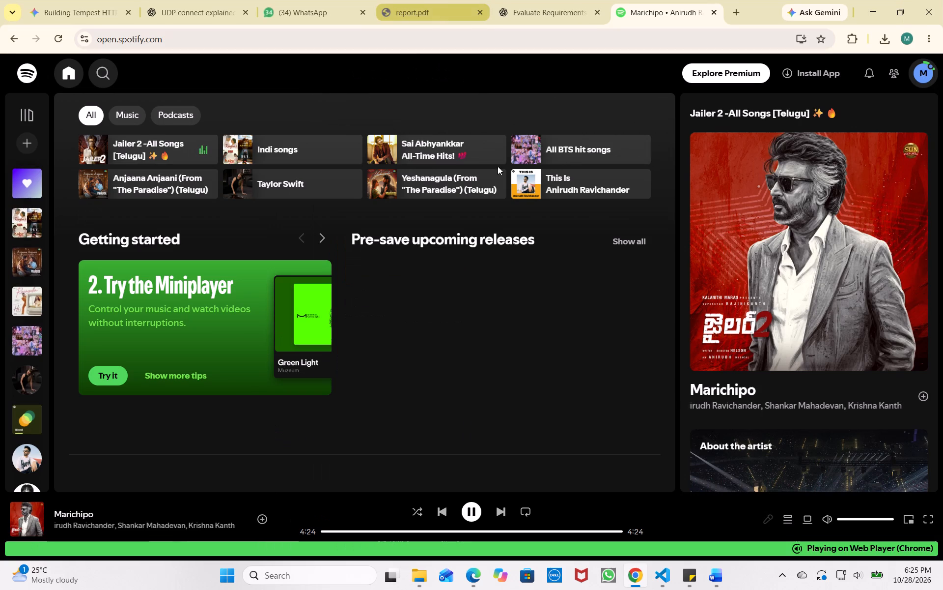
{"action": "left_click", "coordinate": [804, 525]}
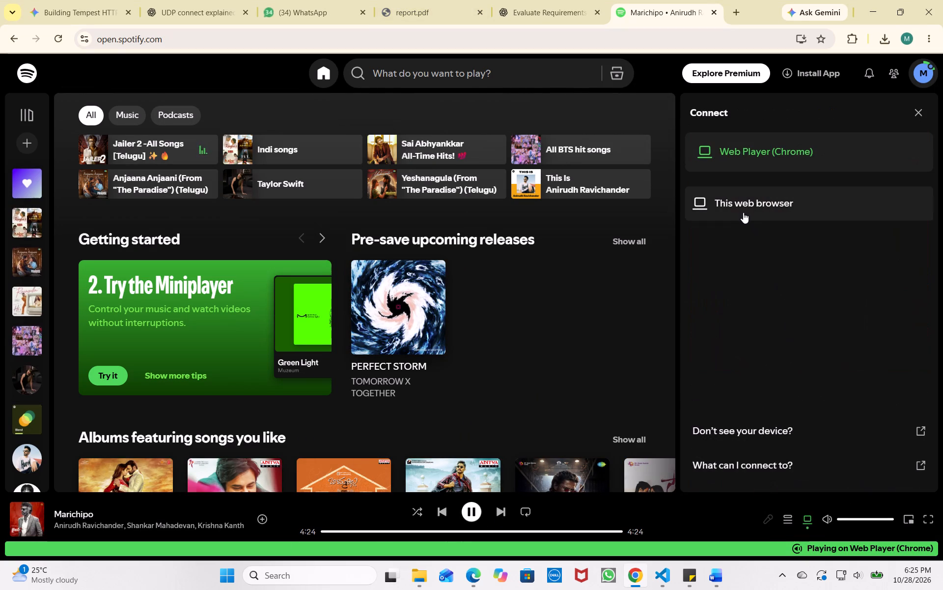
{"action": "left_click", "coordinate": [742, 212]}
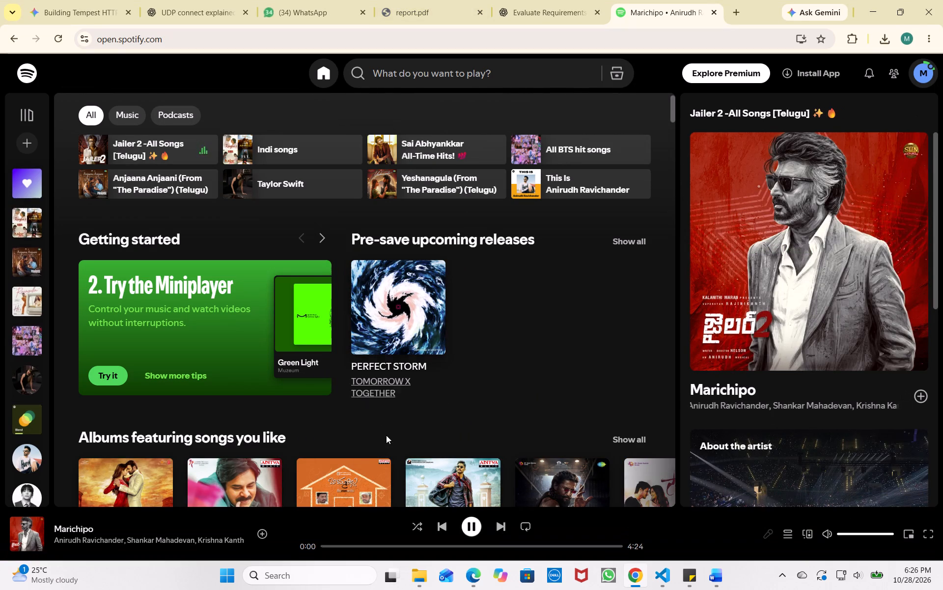
{"action": "left_click", "coordinate": [349, 149]}
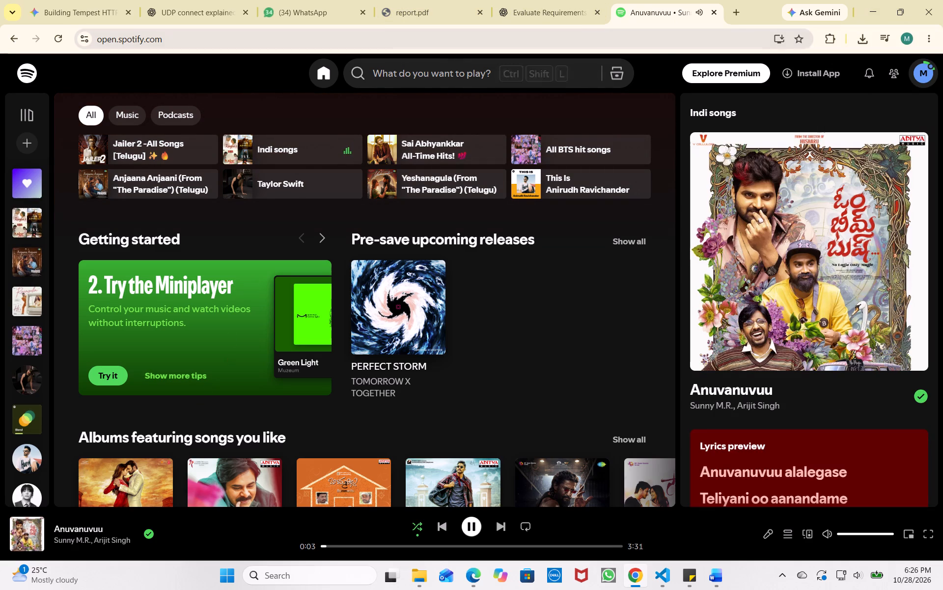
{"action": "left_click", "coordinate": [546, 0]}
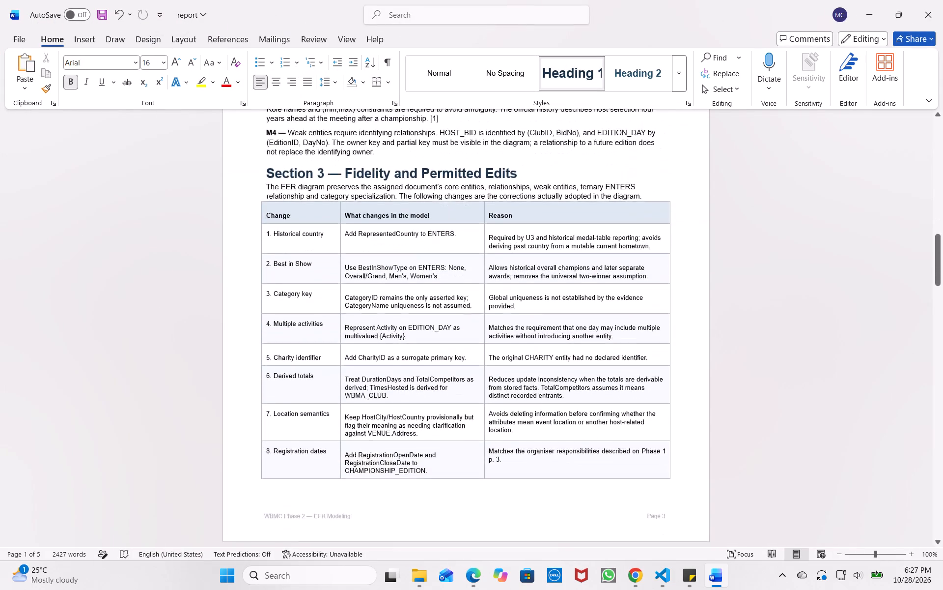
{"action": "scroll", "coordinate": [527, 355], "scroll_direction": "down", "scroll_amount": 5}
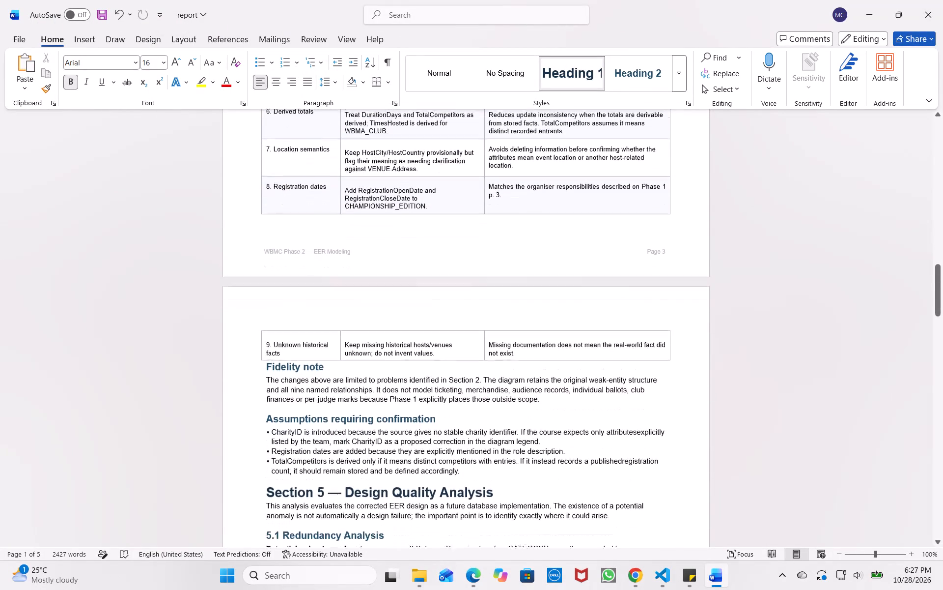
{"action": "scroll", "coordinate": [527, 355], "scroll_direction": "down", "scroll_amount": 1}
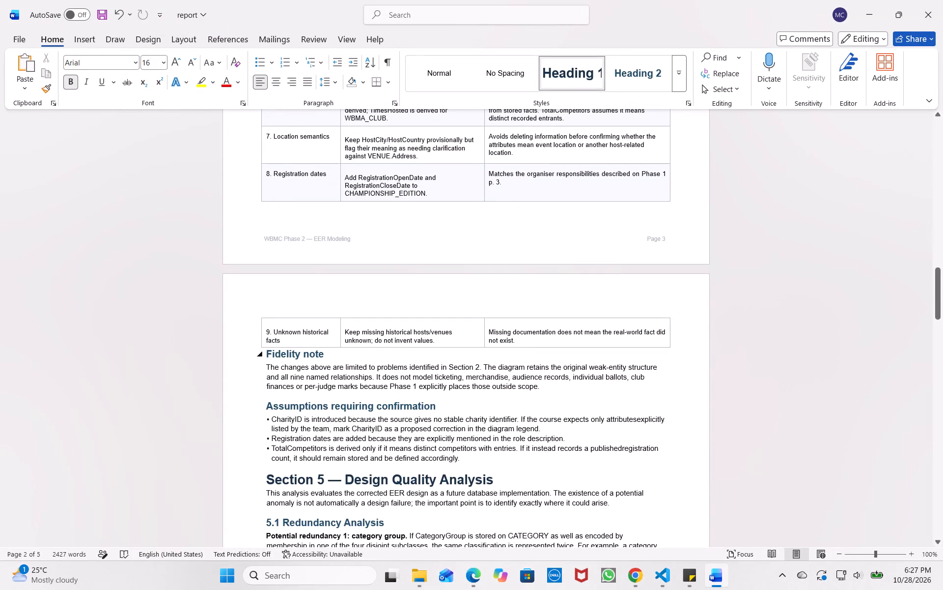
{"action": "scroll", "coordinate": [337, 354], "scroll_direction": "down", "scroll_amount": 2}
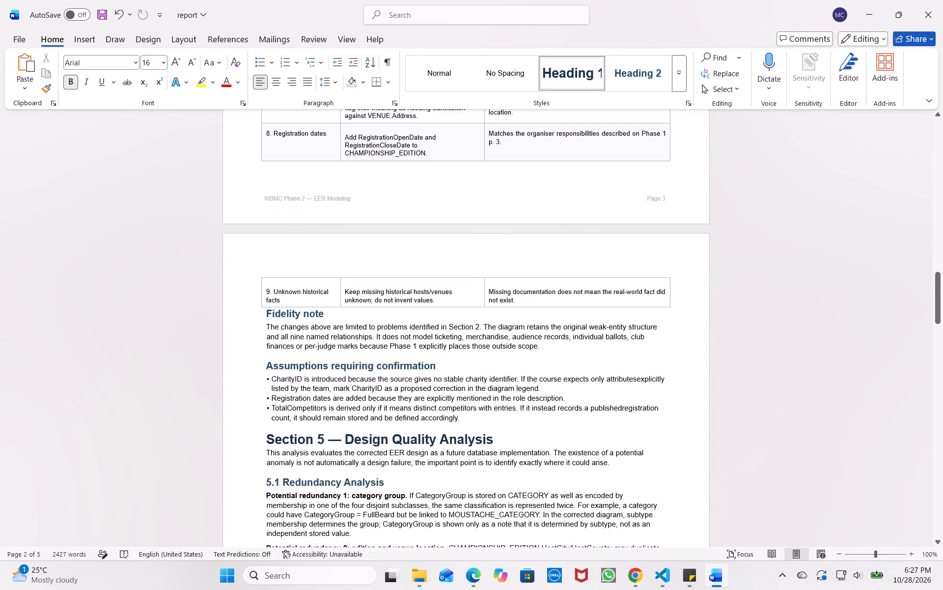
{"action": "scroll", "coordinate": [337, 354], "scroll_direction": "down", "scroll_amount": 1}
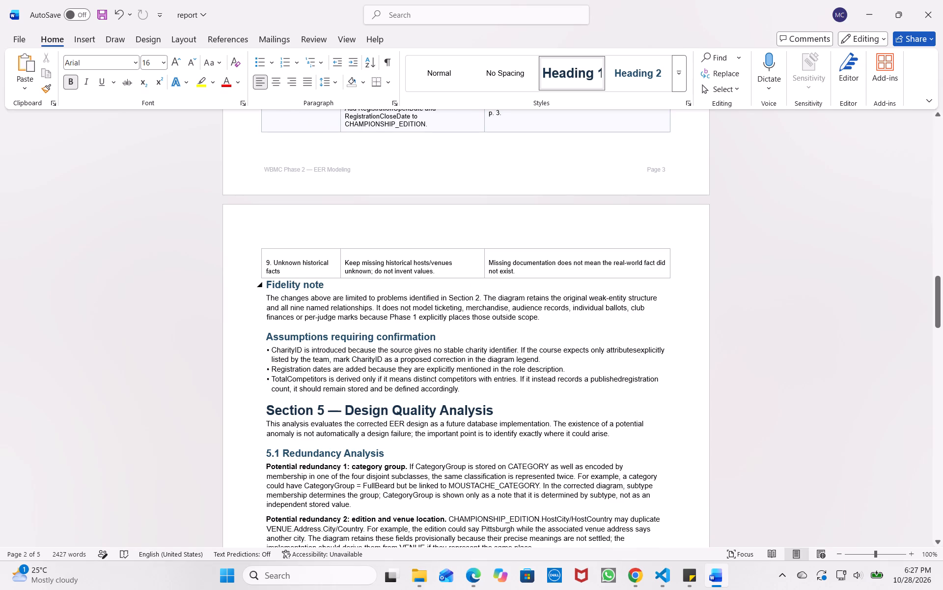
{"action": "scroll", "coordinate": [304, 325], "scroll_direction": "down", "scroll_amount": 1}
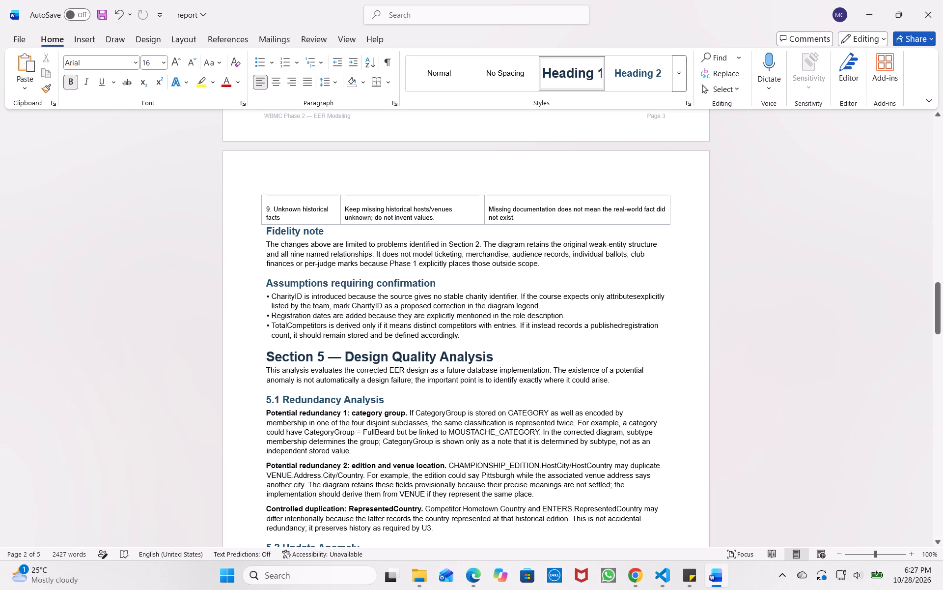
{"action": "scroll", "coordinate": [382, 329], "scroll_direction": "up", "scroll_amount": 1}
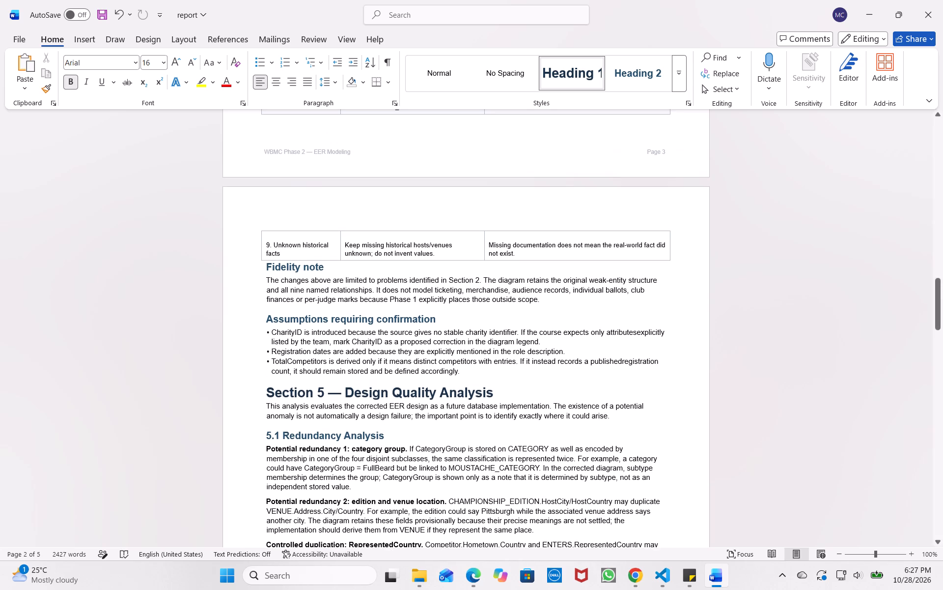
{"action": "scroll", "coordinate": [382, 329], "scroll_direction": "up", "scroll_amount": 1}
{"action": "scroll", "coordinate": [382, 329], "scroll_direction": "down", "scroll_amount": 1}
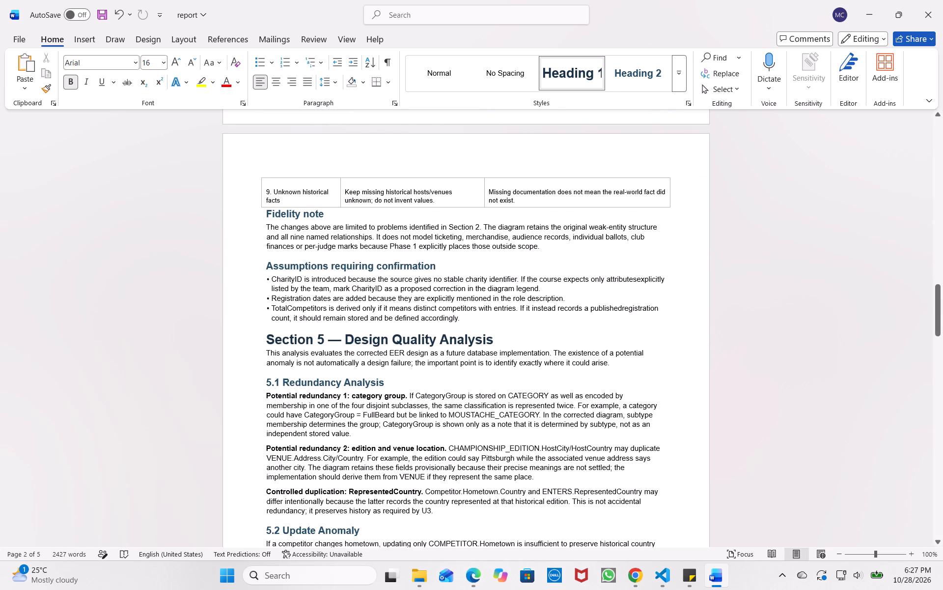
Insert the word "report" after "Phase 1" in the last sentence of the Fidelity note.
{"action": "left_click", "coordinate": [417, 245]}
{"action": "key", "text": "space"}
{"action": "type", "text": "report"}
{"action": "key", "text": "space"}
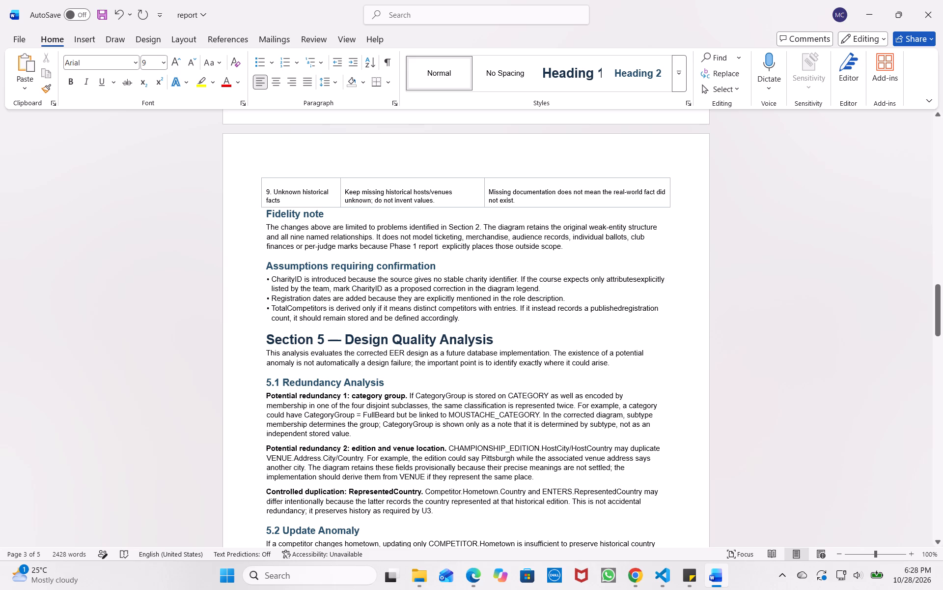
Delete the introductory paragraph under the Section 5 Design Quality Analysis heading, leaving a blank line before 5.1 Redundancy Analysis.
{"action": "scroll", "coordinate": [463, 314], "scroll_direction": "down", "scroll_amount": 1}
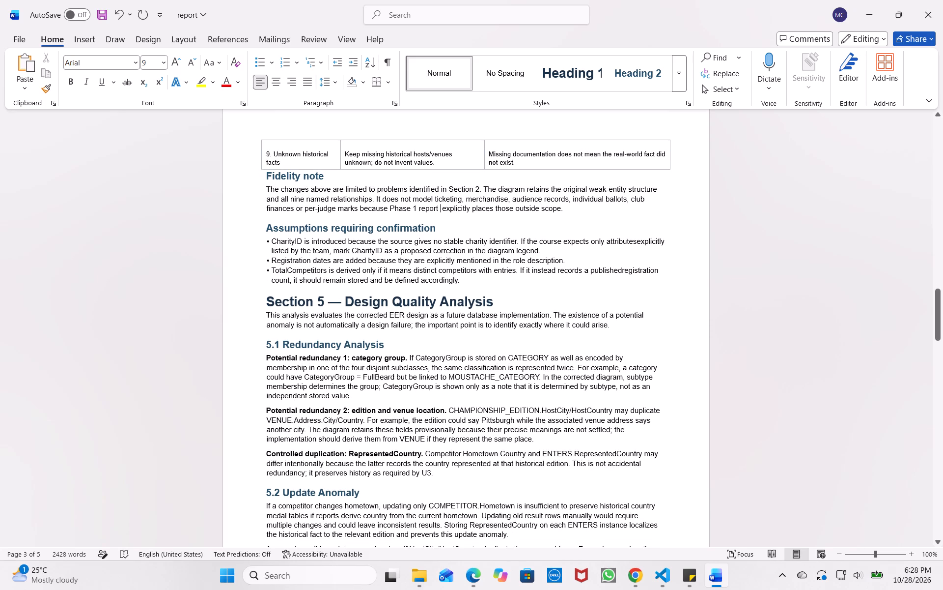
{"action": "scroll", "coordinate": [376, 328], "scroll_direction": "down", "scroll_amount": 1}
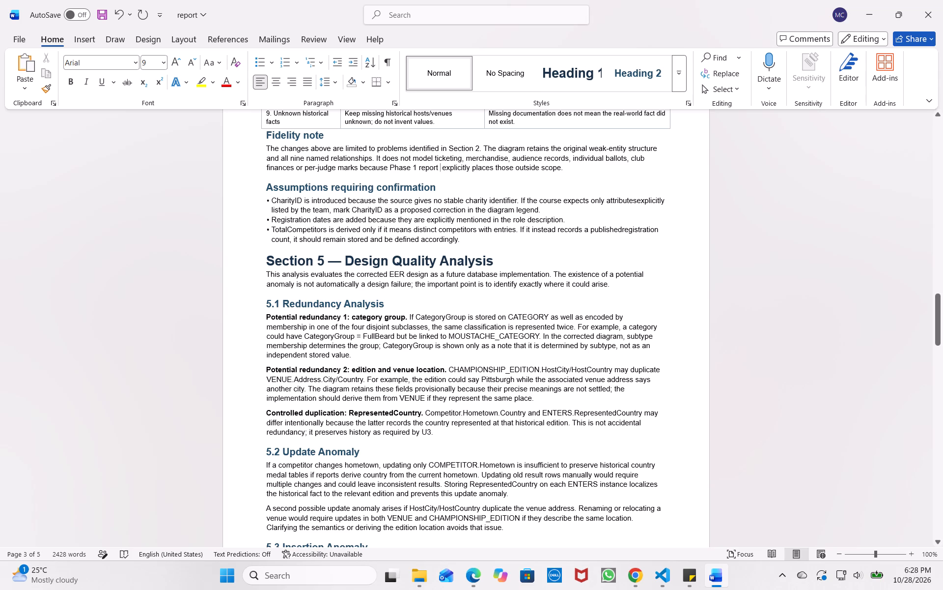
{"action": "scroll", "coordinate": [354, 315], "scroll_direction": "down", "scroll_amount": 1}
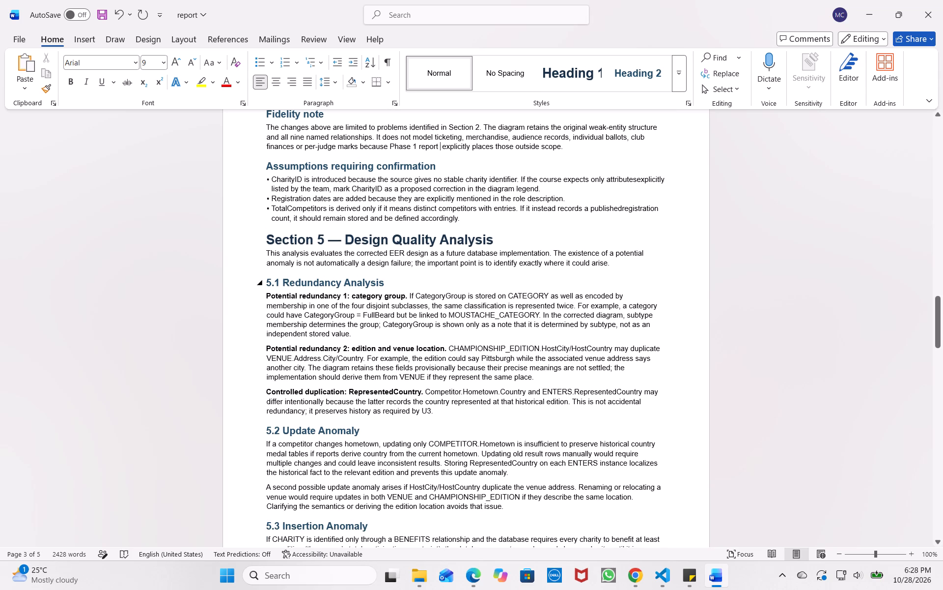
{"action": "left_click_drag", "start_coordinate": [615, 263], "coordinate": [583, 241]}
{"action": "key", "text": "BackSpace"}
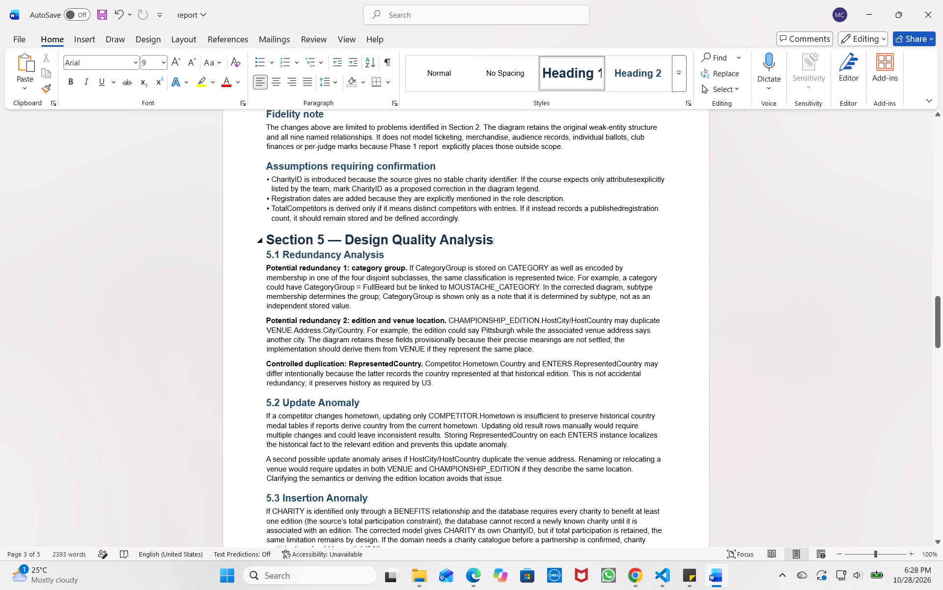
{"action": "key", "text": "ctrl+z"}
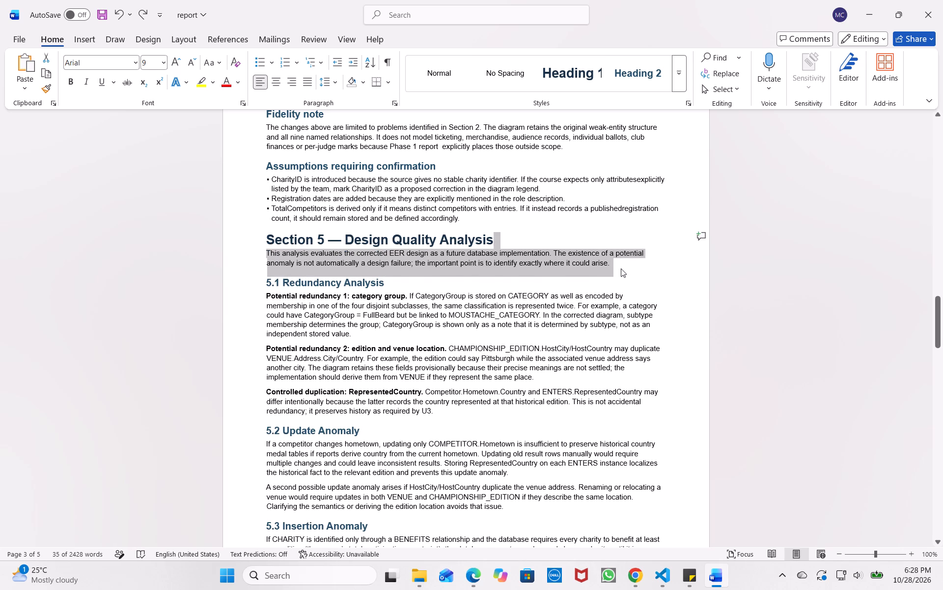
{"action": "key", "text": "BackSpace"}
{"action": "key", "text": "Return"}
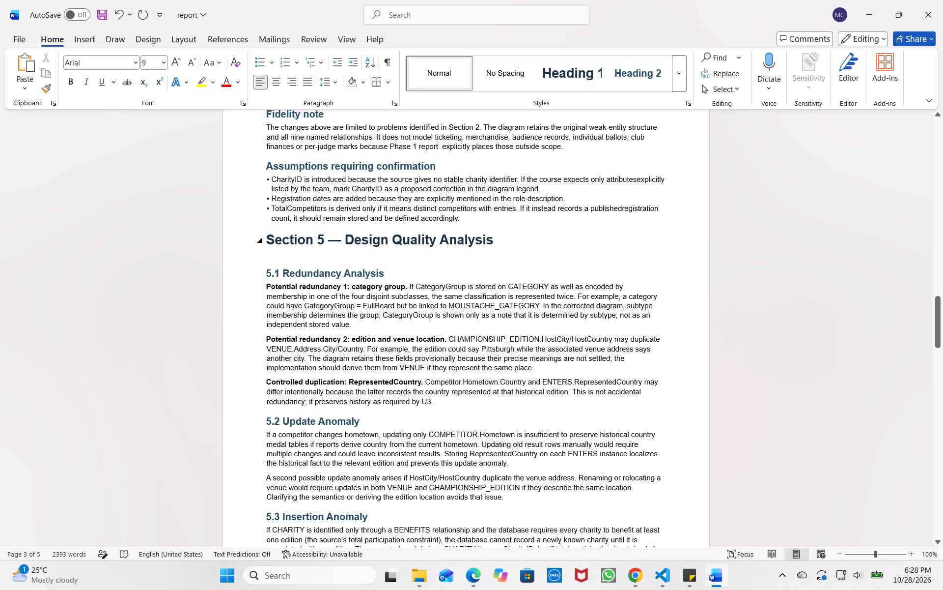
Switch to Edge and read the Section 5 Design Quality Analysis requirements, 5.1 to 5.4, in Project_Phase_2.pdf.
{"action": "scroll", "coordinate": [383, 245], "scroll_direction": "down", "scroll_amount": 2}
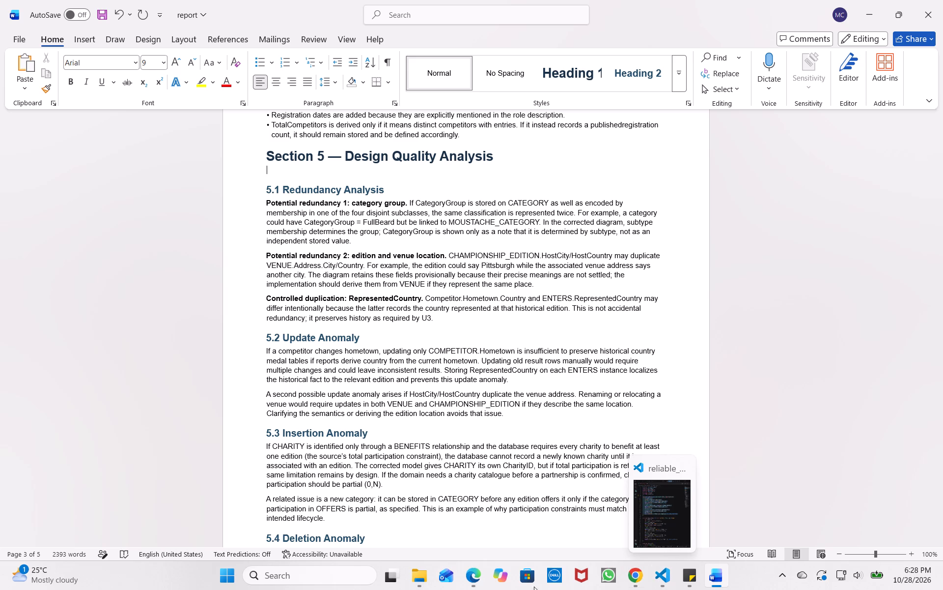
{"action": "left_click", "coordinate": [540, 515]}
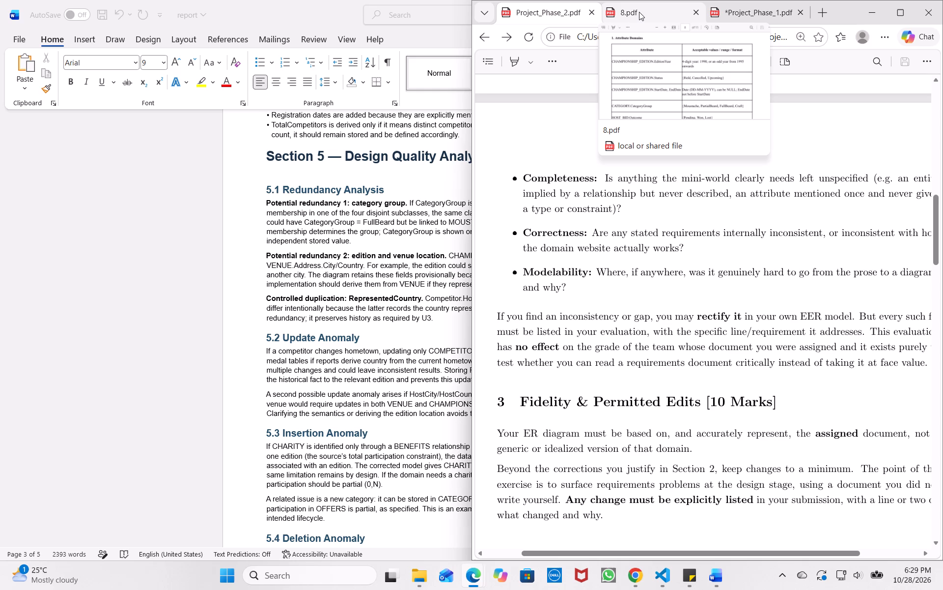
{"action": "left_click", "coordinate": [639, 12]}
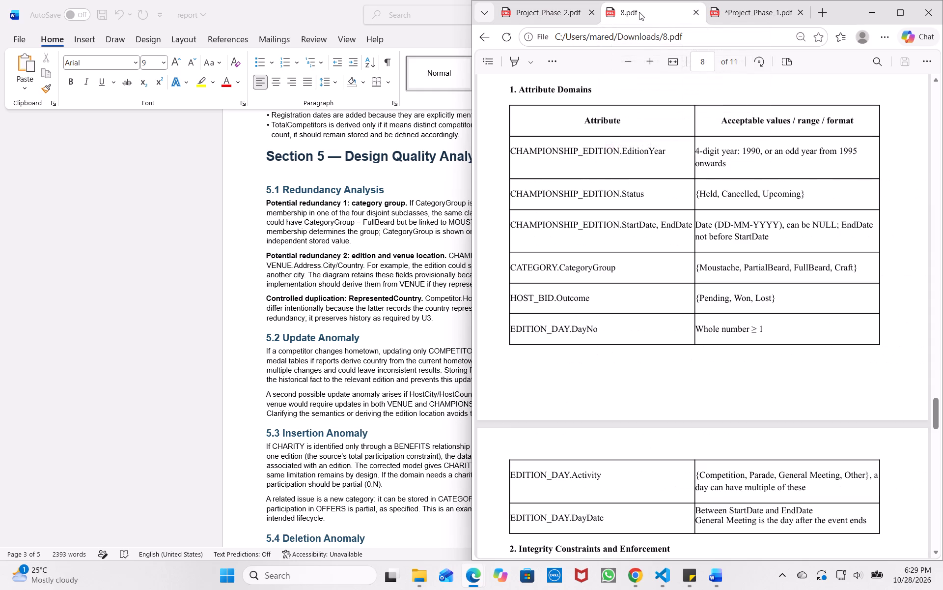
{"action": "left_click", "coordinate": [737, 5]}
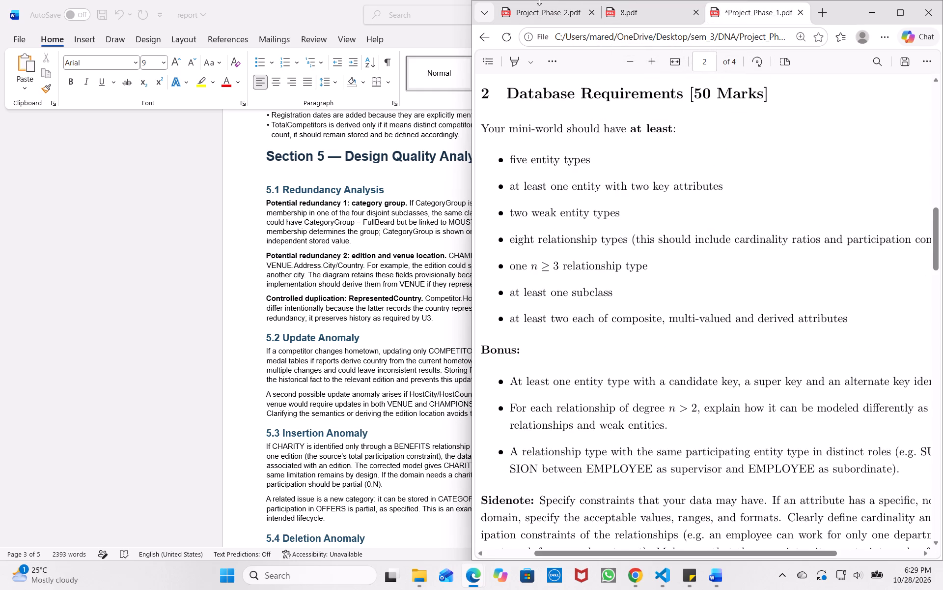
{"action": "left_click", "coordinate": [542, 8]}
{"action": "scroll", "coordinate": [638, 268], "scroll_direction": "down", "scroll_amount": 2}
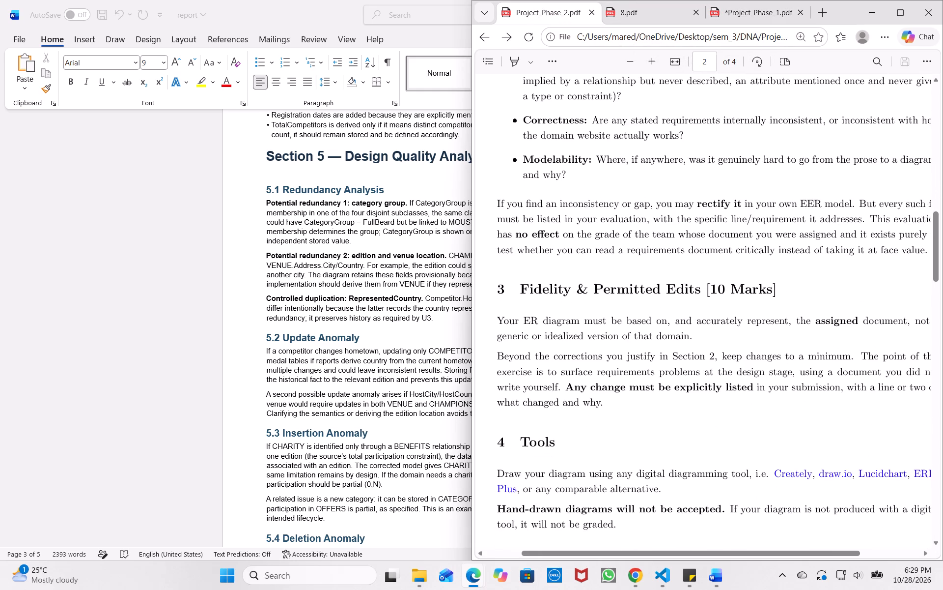
{"action": "scroll", "coordinate": [638, 268], "scroll_direction": "down", "scroll_amount": 2}
{"action": "scroll", "coordinate": [638, 268], "scroll_direction": "left", "scroll_amount": 1}
{"action": "scroll", "coordinate": [638, 268], "scroll_direction": "right", "scroll_amount": 1}
{"action": "scroll", "coordinate": [638, 268], "scroll_direction": "down", "scroll_amount": 1}
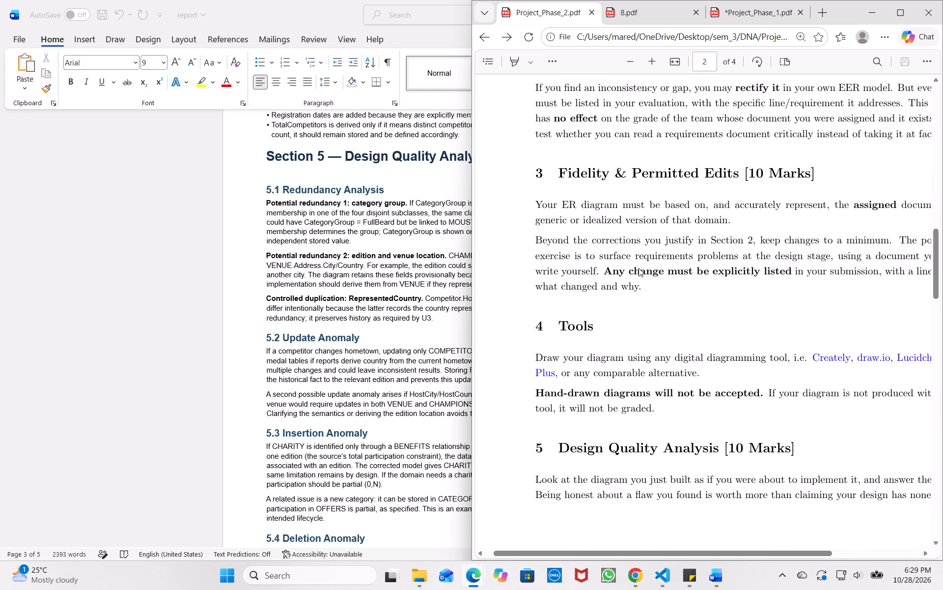
{"action": "scroll", "coordinate": [638, 268], "scroll_direction": "down", "scroll_amount": 2}
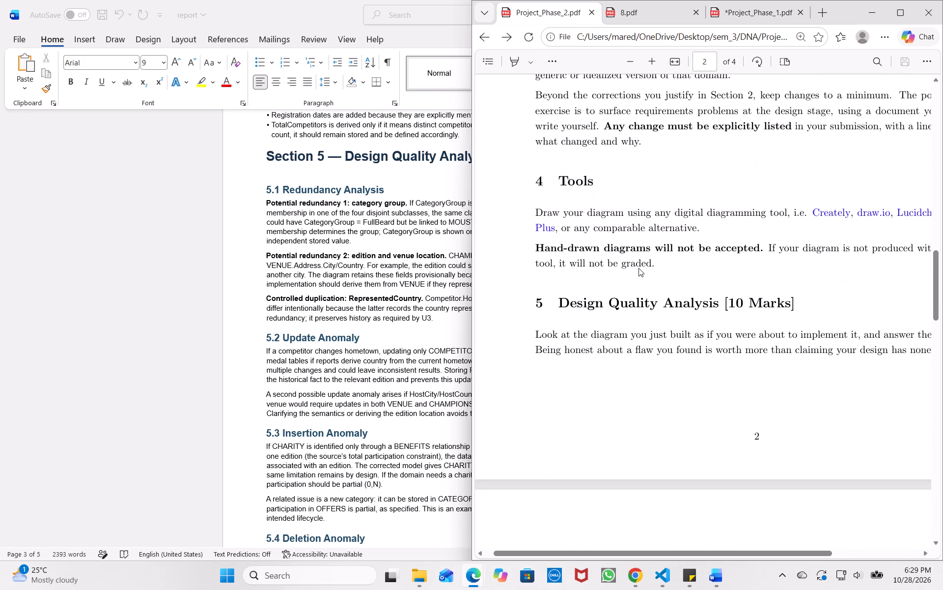
{"action": "scroll", "coordinate": [638, 268], "scroll_direction": "down", "scroll_amount": 3}
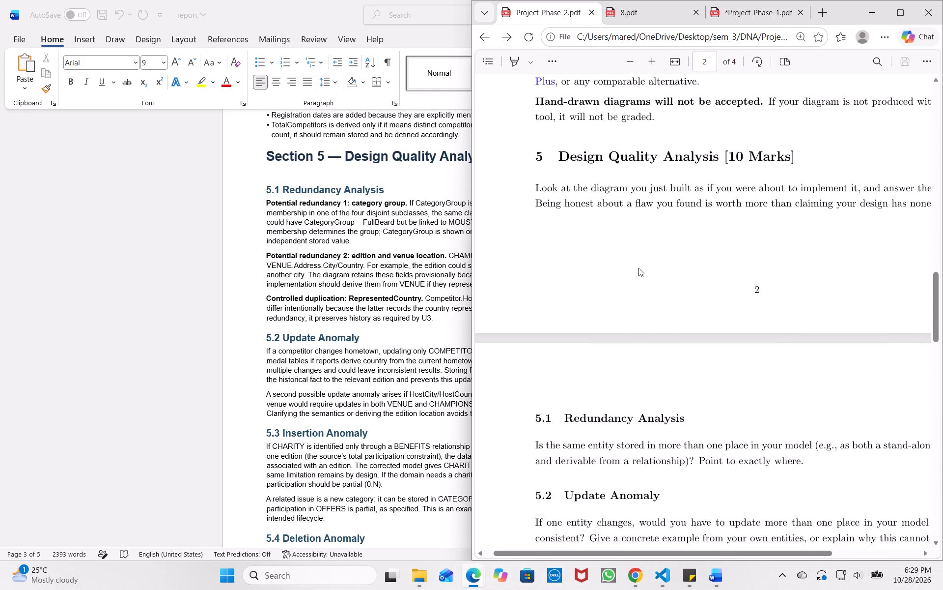
{"action": "scroll", "coordinate": [638, 268], "scroll_direction": "left", "scroll_amount": 2}
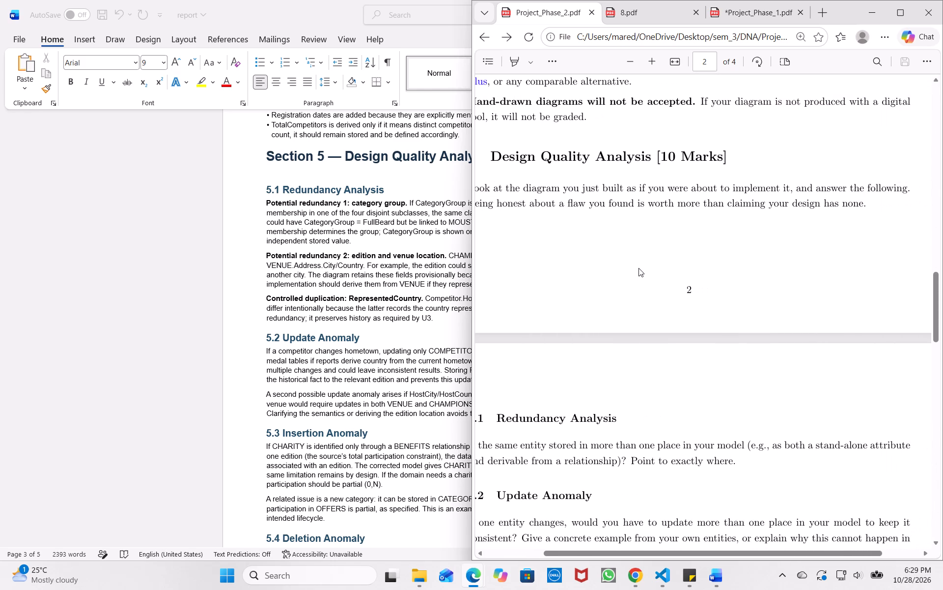
{"action": "scroll", "coordinate": [638, 268], "scroll_direction": "left", "scroll_amount": 1}
{"action": "scroll", "coordinate": [638, 268], "scroll_direction": "right", "scroll_amount": 1}
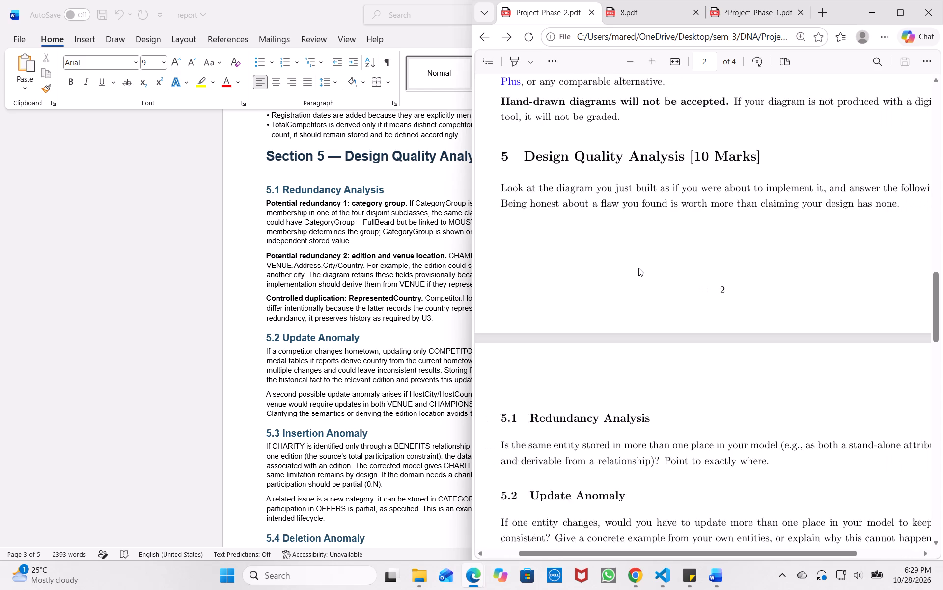
{"action": "scroll", "coordinate": [638, 268], "scroll_direction": "right", "scroll_amount": 1}
{"action": "scroll", "coordinate": [638, 268], "scroll_direction": "down", "scroll_amount": 4}
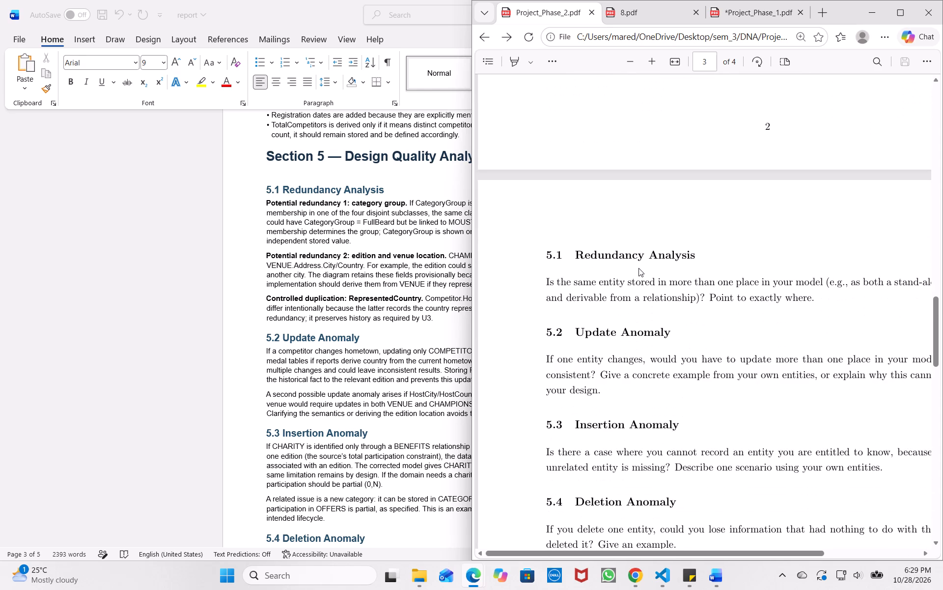
{"action": "scroll", "coordinate": [638, 268], "scroll_direction": "left", "scroll_amount": 1}
{"action": "scroll", "coordinate": [638, 268], "scroll_direction": "down", "scroll_amount": 2}
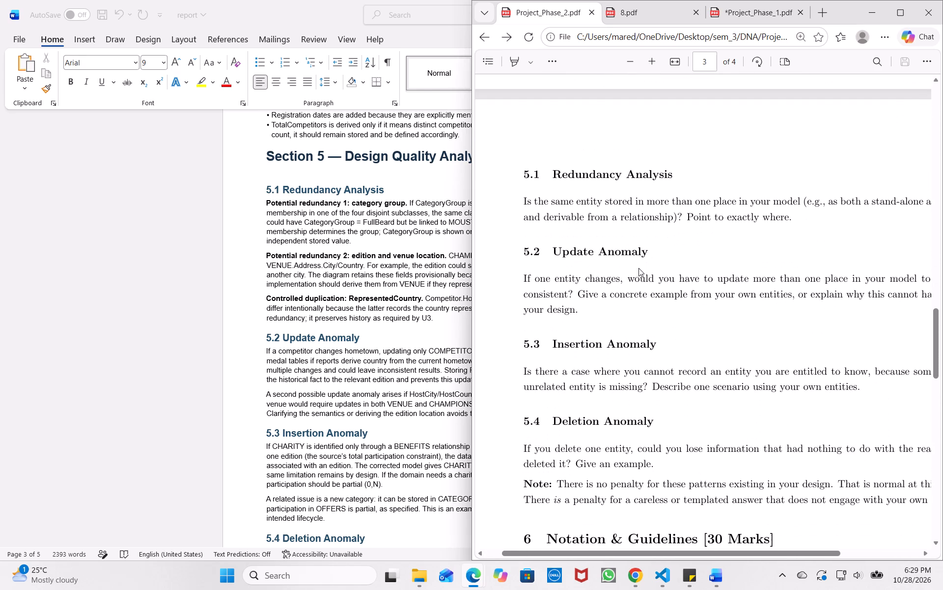
{"action": "scroll", "coordinate": [638, 268], "scroll_direction": "down", "scroll_amount": 1}
Return to Word and review the report from Section 5.1 through the Design-quality conclusion to the Section 6.2 constraints table.
{"action": "left_click", "coordinate": [710, 583]}
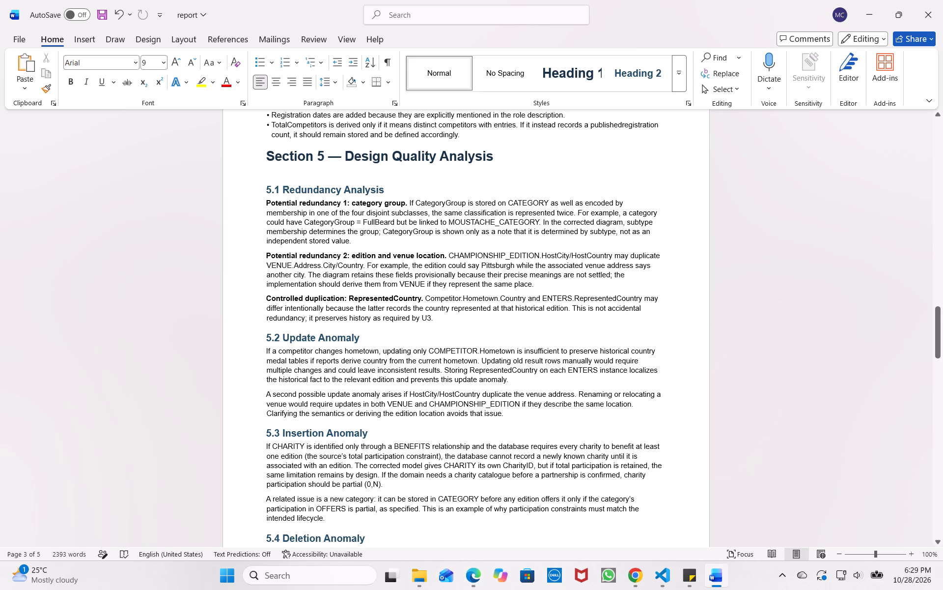
{"action": "scroll", "coordinate": [321, 269], "scroll_direction": "down", "scroll_amount": 2}
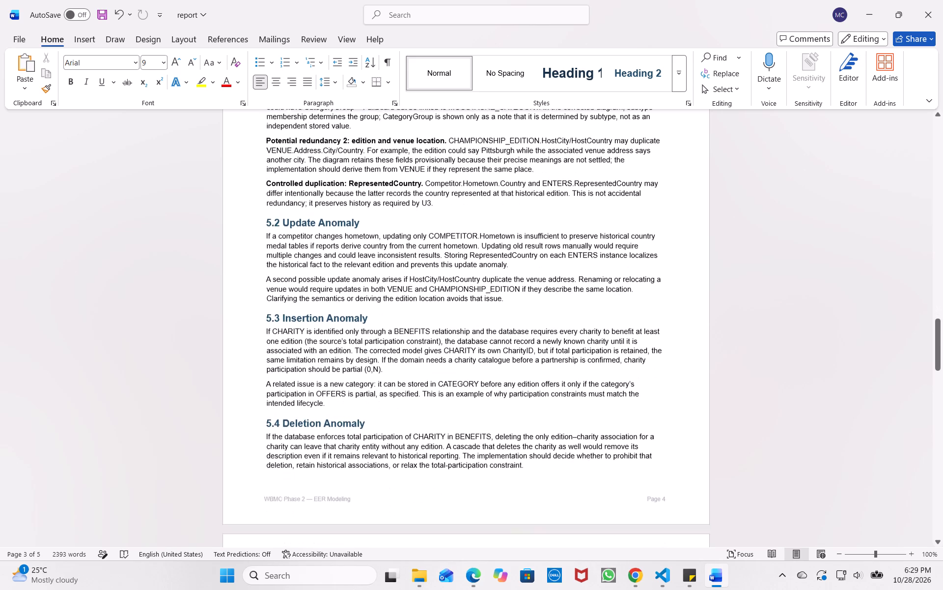
{"action": "scroll", "coordinate": [321, 269], "scroll_direction": "down", "scroll_amount": 3}
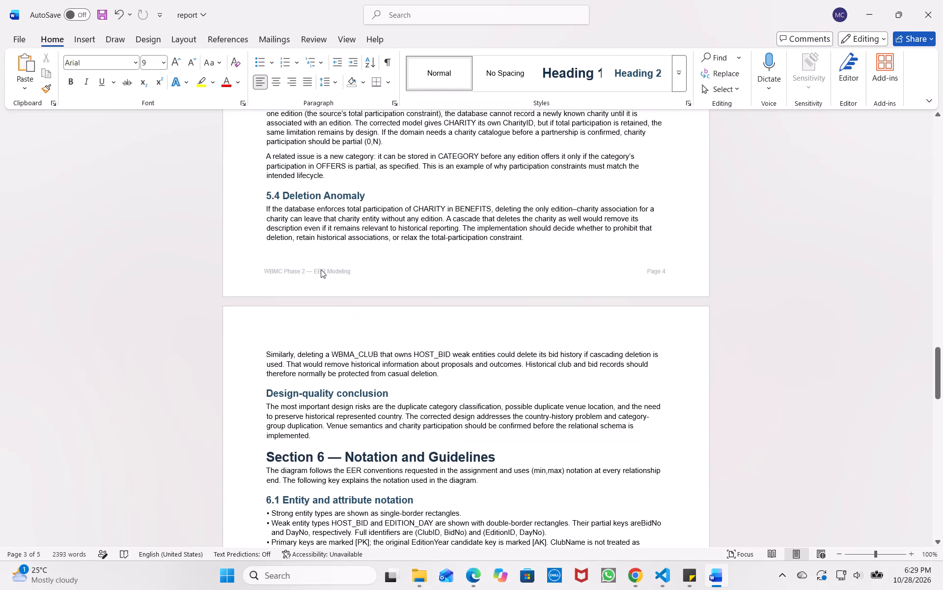
{"action": "scroll", "coordinate": [321, 269], "scroll_direction": "down", "scroll_amount": 1}
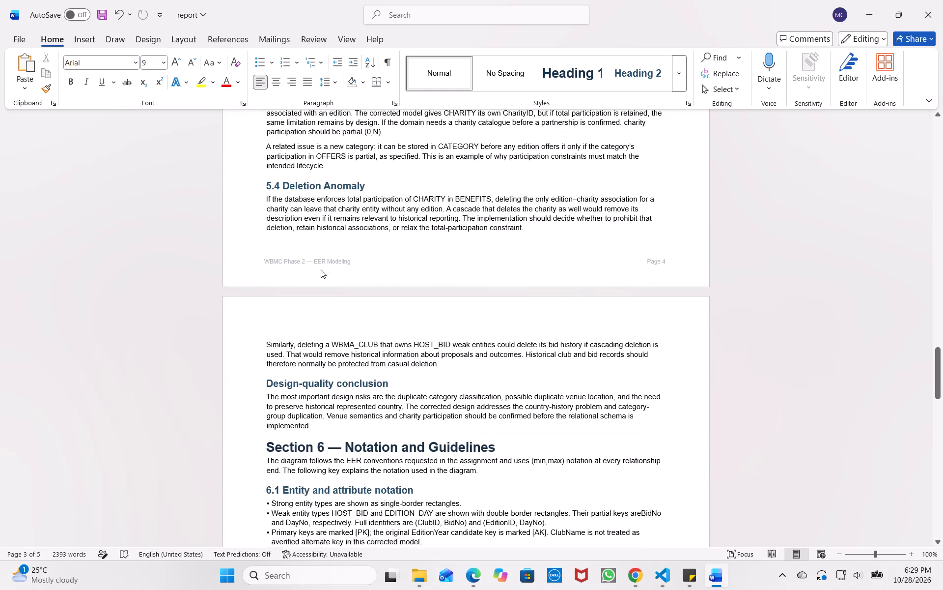
{"action": "scroll", "coordinate": [321, 269], "scroll_direction": "down", "scroll_amount": 1}
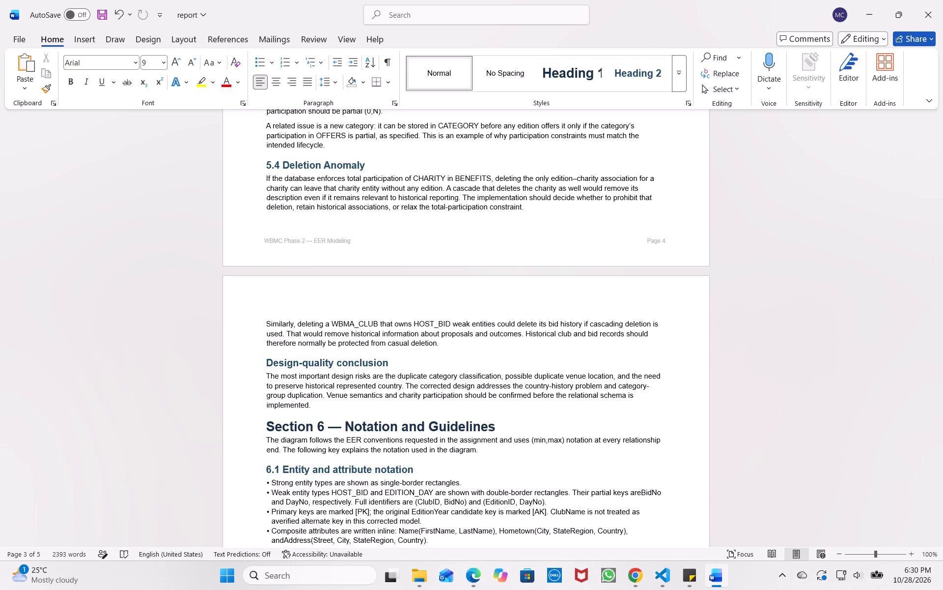
{"action": "scroll", "coordinate": [321, 269], "scroll_direction": "down", "scroll_amount": 3}
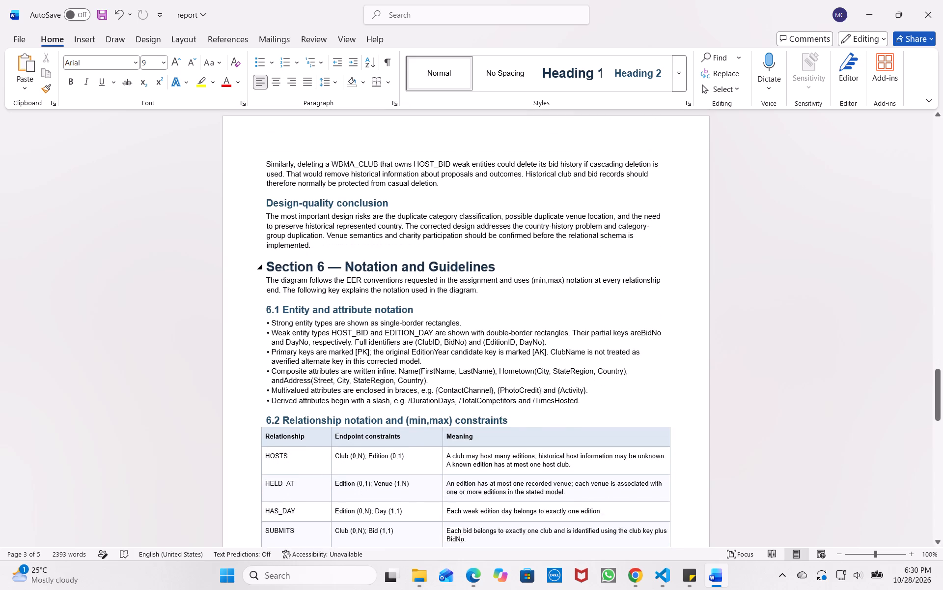
{"action": "scroll", "coordinate": [321, 269], "scroll_direction": "down", "scroll_amount": 1}
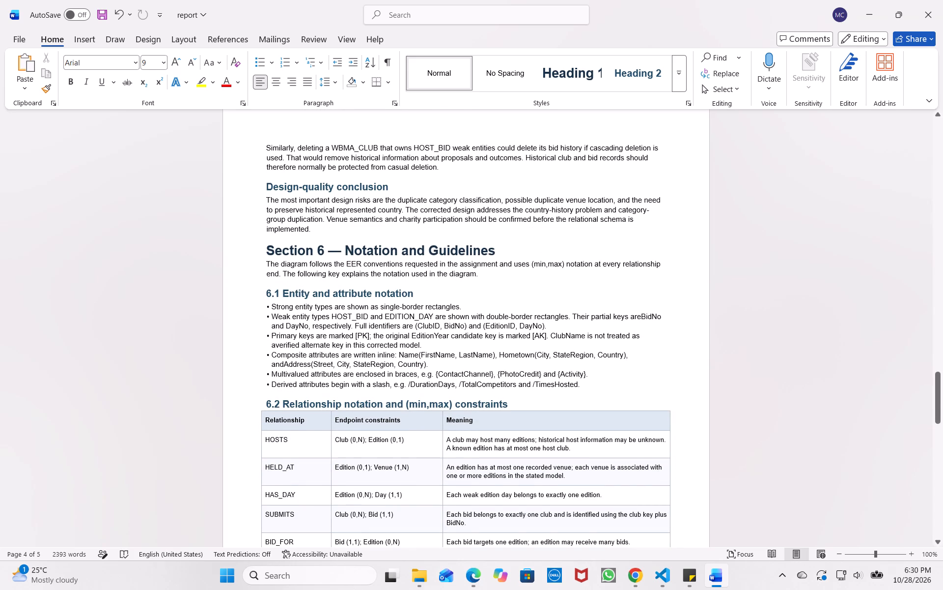
{"action": "scroll", "coordinate": [267, 270], "scroll_direction": "down", "scroll_amount": 1}
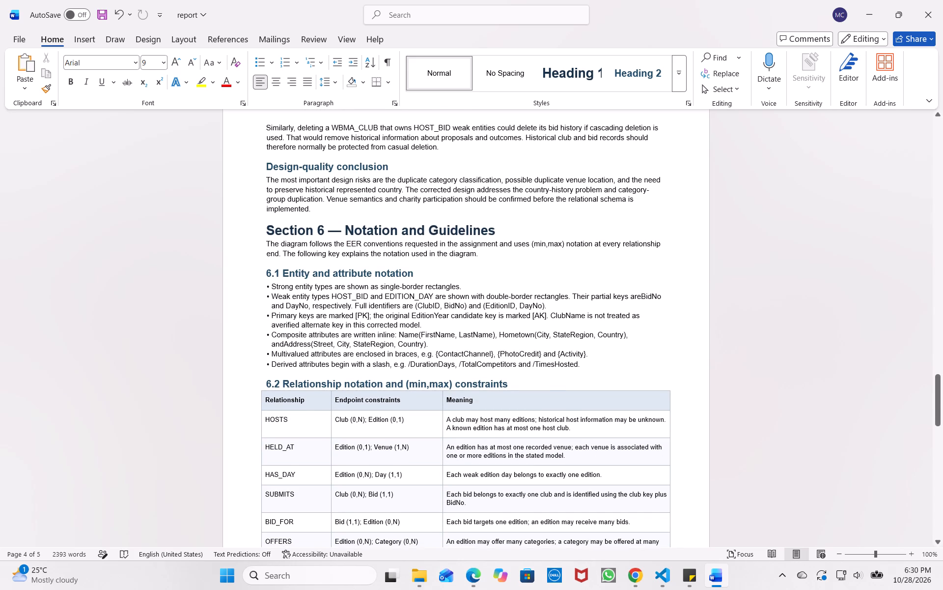
{"action": "scroll", "coordinate": [291, 218], "scroll_direction": "up", "scroll_amount": 3}
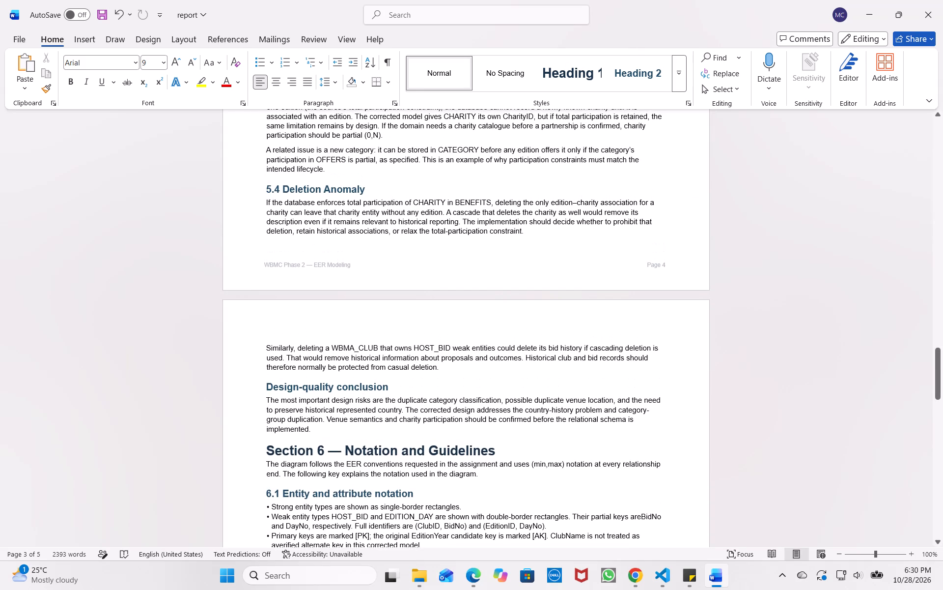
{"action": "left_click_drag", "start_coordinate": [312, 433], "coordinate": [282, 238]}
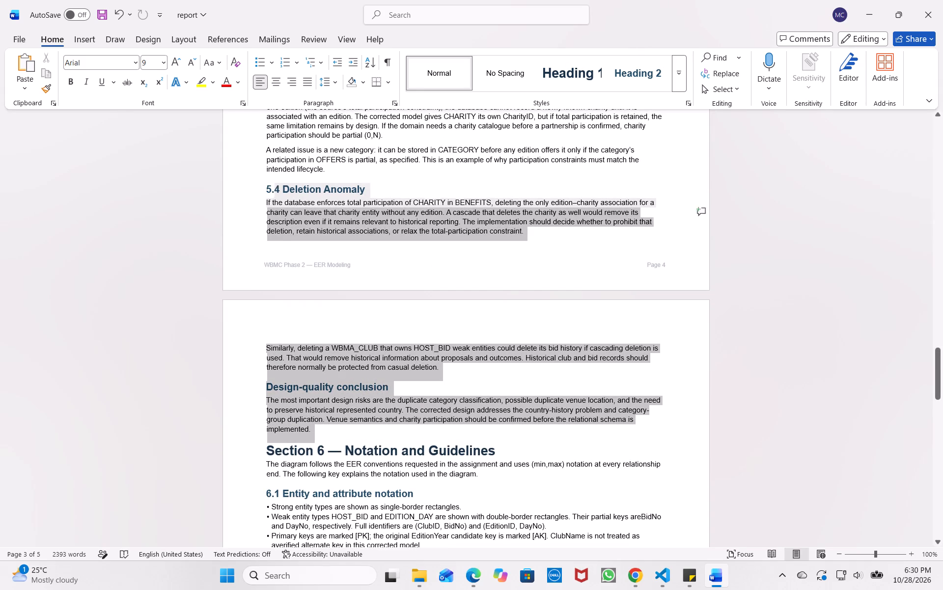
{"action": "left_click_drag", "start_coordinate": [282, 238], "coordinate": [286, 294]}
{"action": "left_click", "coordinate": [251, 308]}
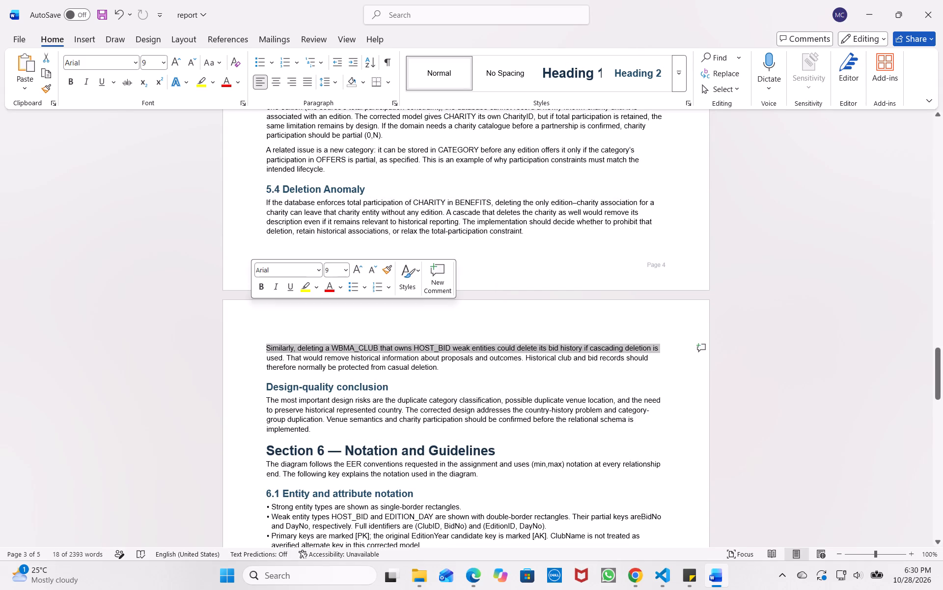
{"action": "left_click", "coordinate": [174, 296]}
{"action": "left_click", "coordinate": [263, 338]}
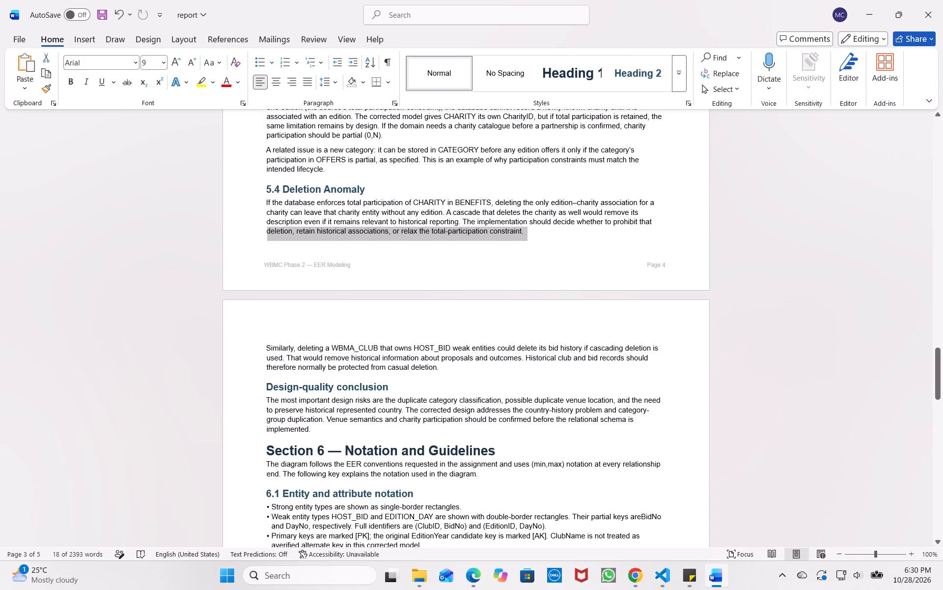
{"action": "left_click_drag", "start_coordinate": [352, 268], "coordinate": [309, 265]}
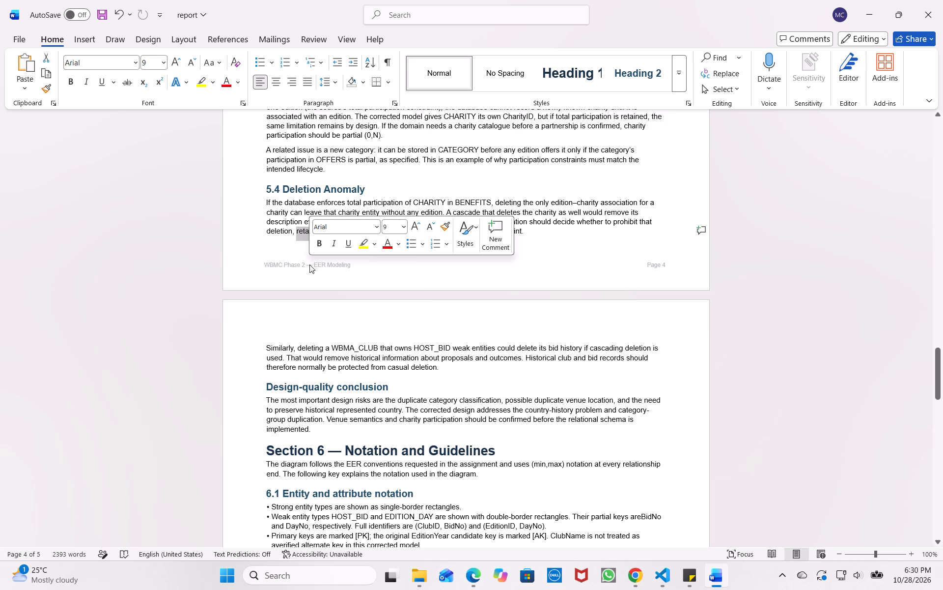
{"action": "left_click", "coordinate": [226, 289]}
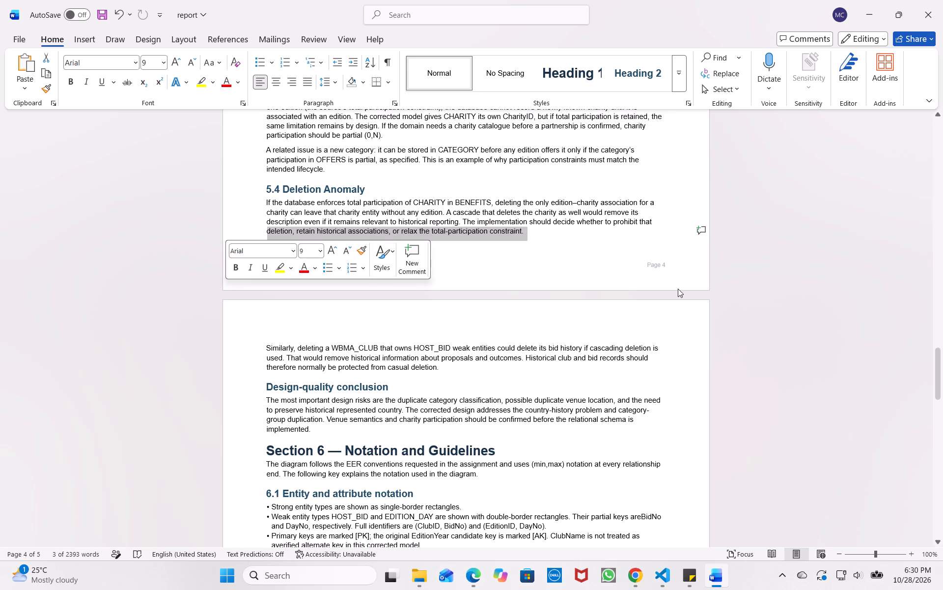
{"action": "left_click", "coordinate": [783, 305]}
{"action": "scroll", "coordinate": [401, 248], "scroll_direction": "up", "scroll_amount": 2}
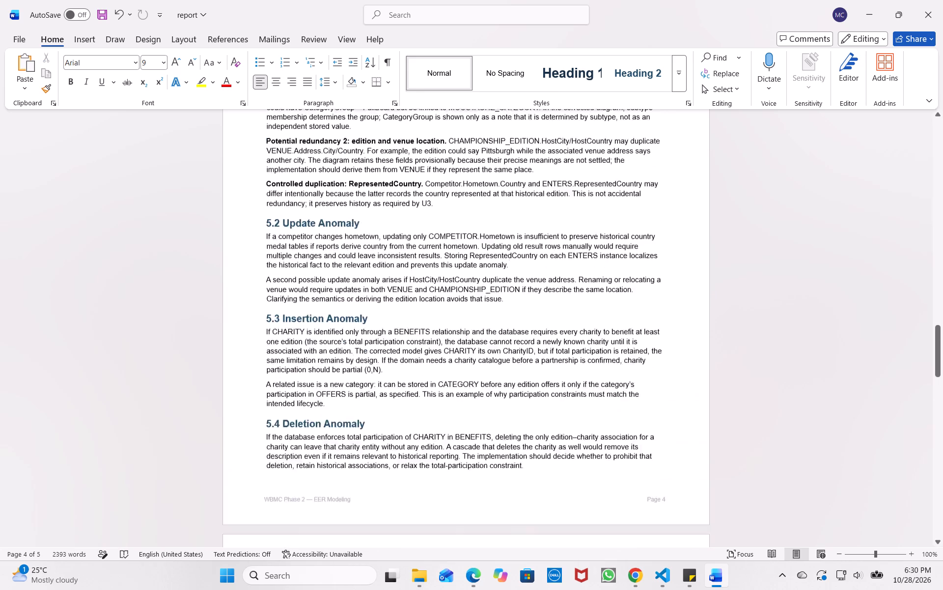
{"action": "scroll", "coordinate": [401, 248], "scroll_direction": "up", "scroll_amount": 3}
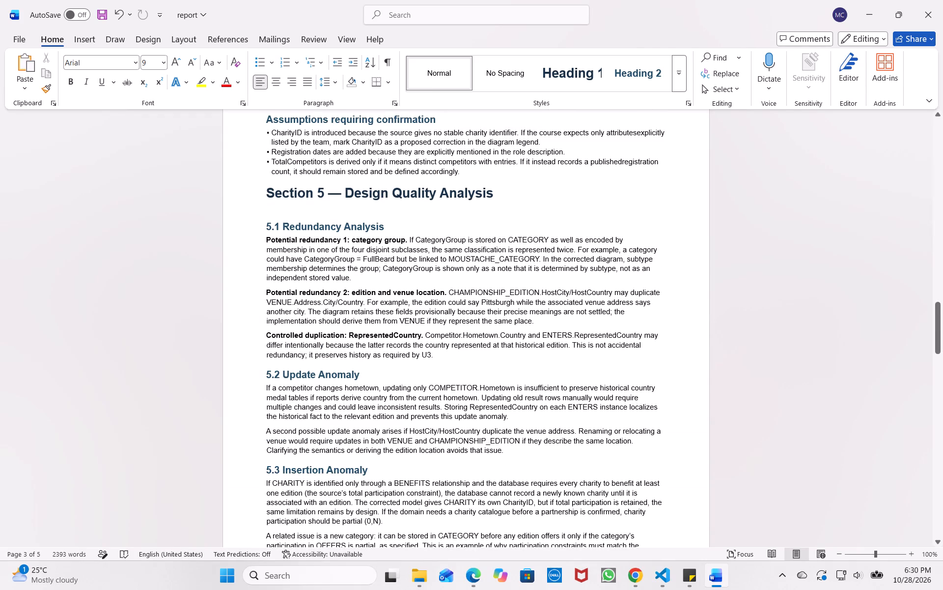
{"action": "left_click_drag", "start_coordinate": [265, 211], "coordinate": [364, 563]}
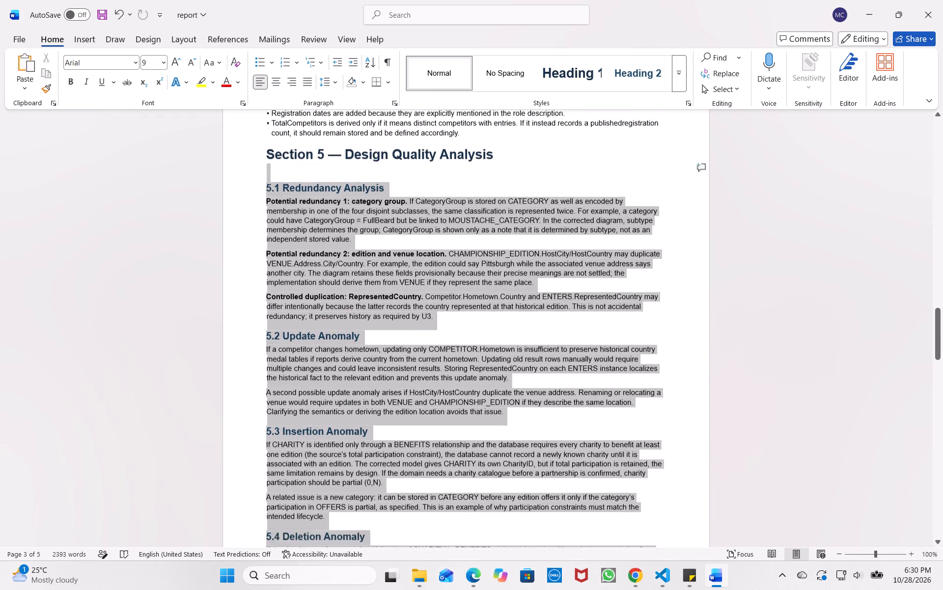
{"action": "left_click_drag", "start_coordinate": [364, 563], "coordinate": [350, 475]}
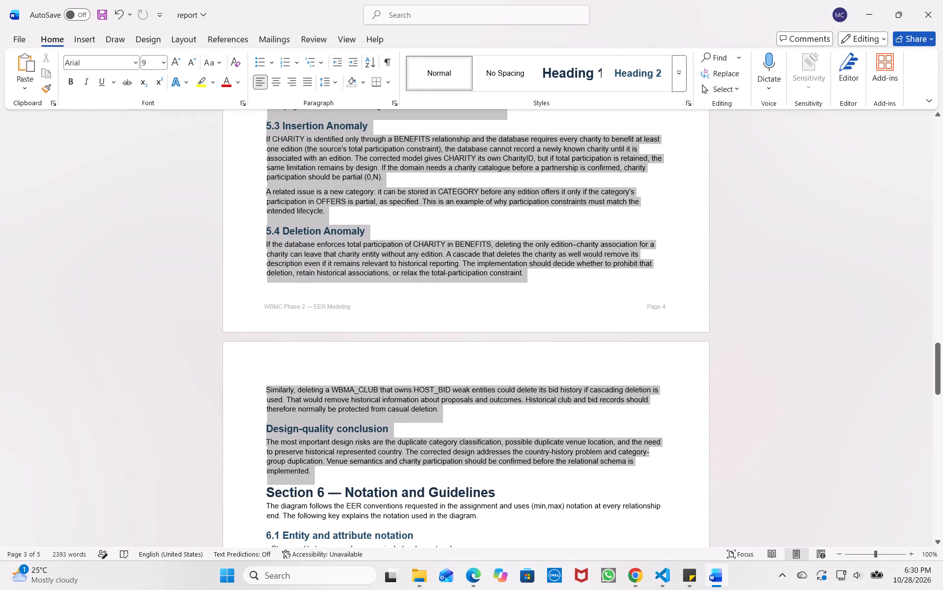
{"action": "left_click_drag", "start_coordinate": [350, 475], "coordinate": [332, 473]}
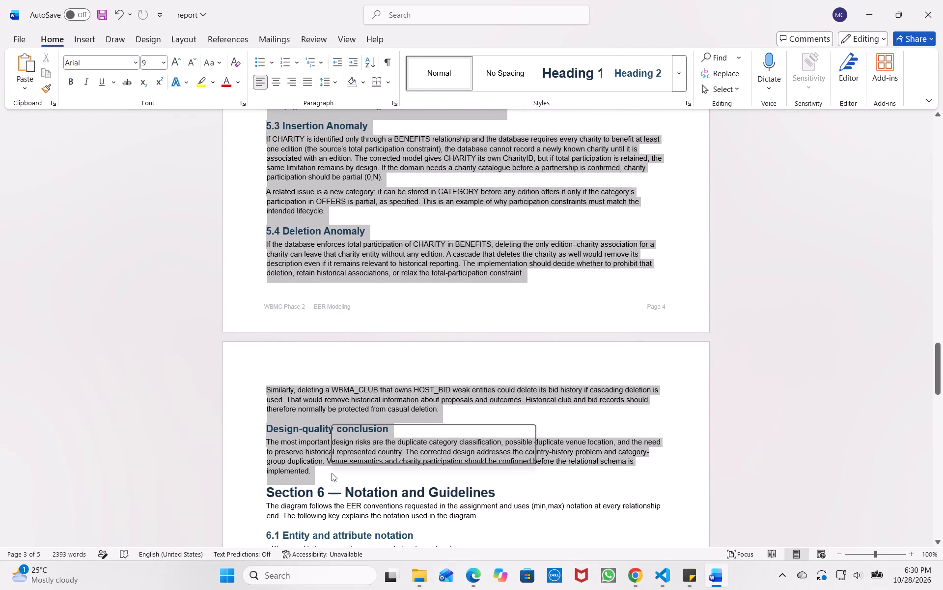
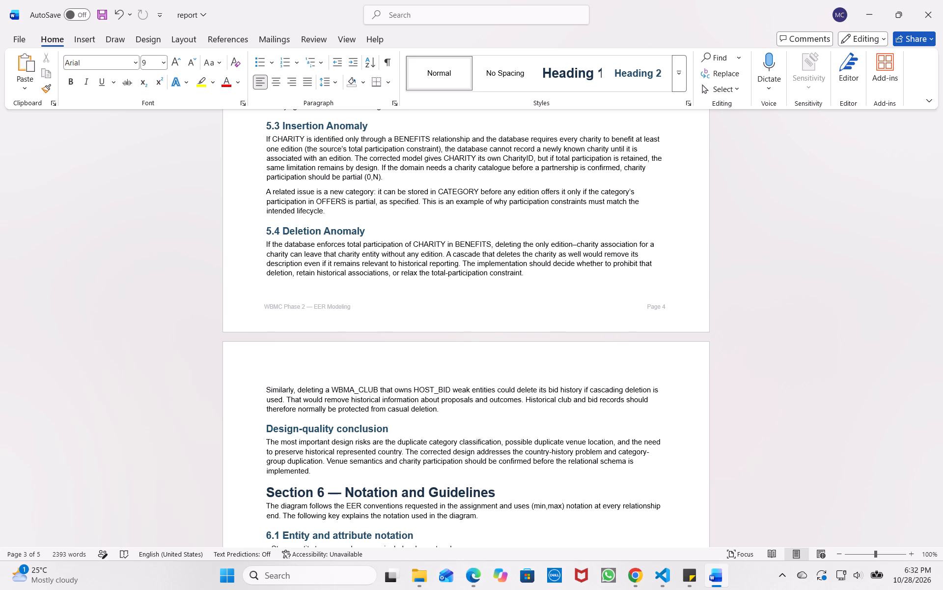
{"action": "scroll", "coordinate": [324, 472], "scroll_direction": "down", "scroll_amount": 4}
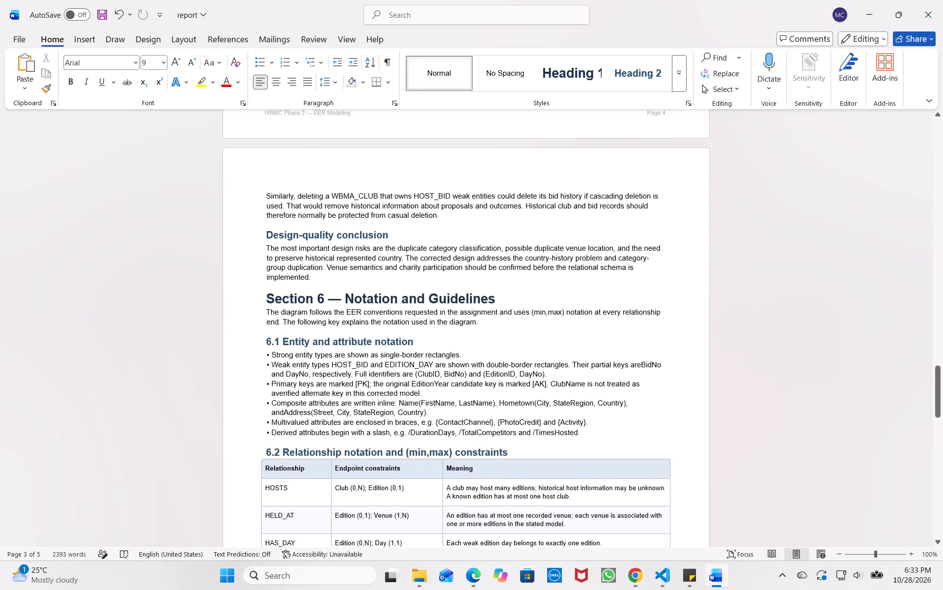
{"action": "scroll", "coordinate": [324, 472], "scroll_direction": "down", "scroll_amount": 2}
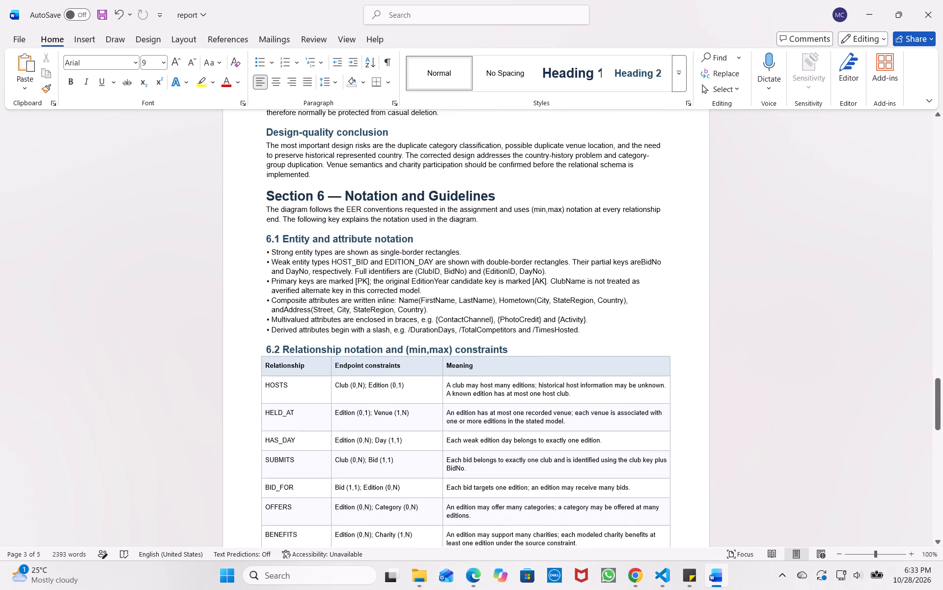
{"action": "scroll", "coordinate": [324, 472], "scroll_direction": "down", "scroll_amount": 1}
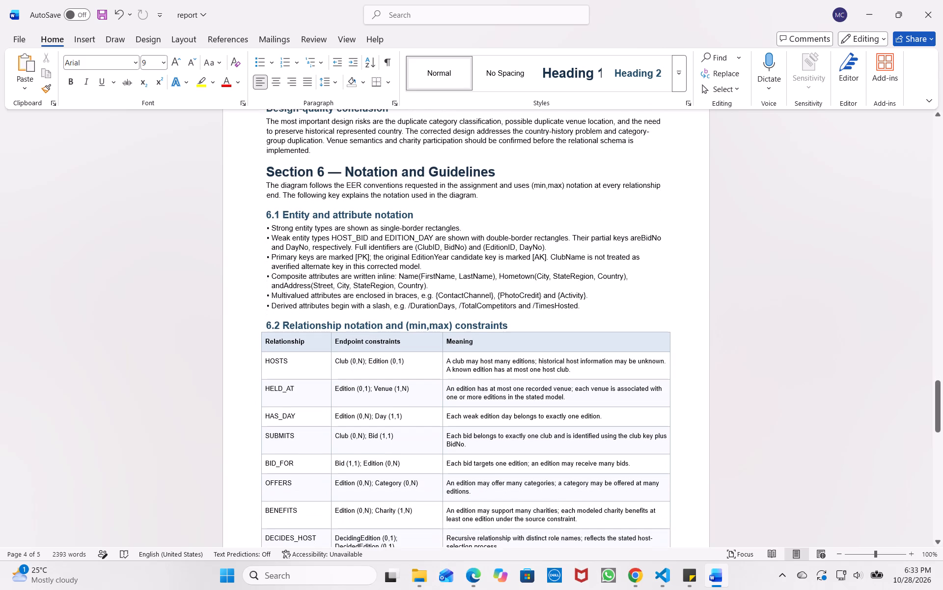
{"action": "scroll", "coordinate": [324, 472], "scroll_direction": "down", "scroll_amount": 1}
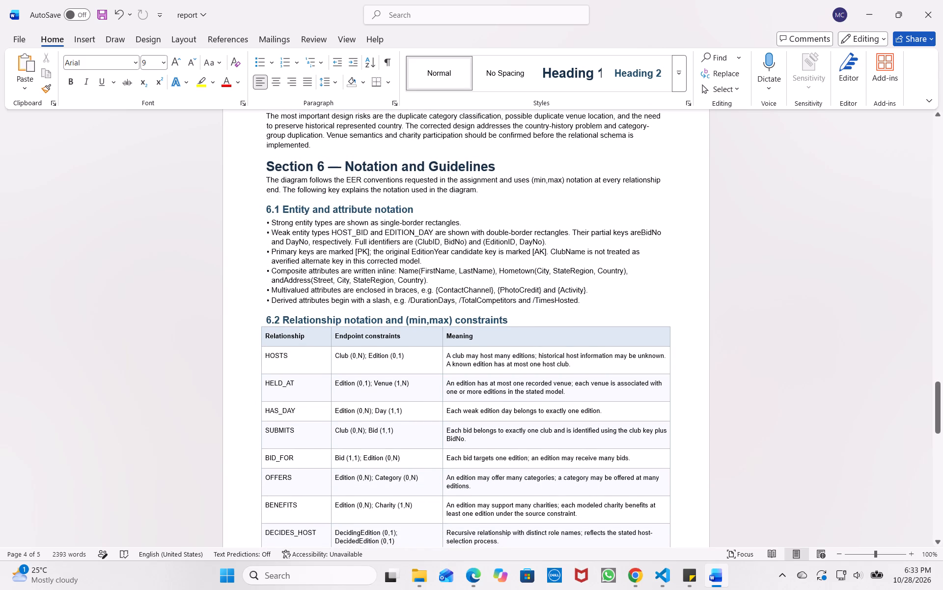
{"action": "scroll", "coordinate": [393, 181], "scroll_direction": "down", "scroll_amount": 1}
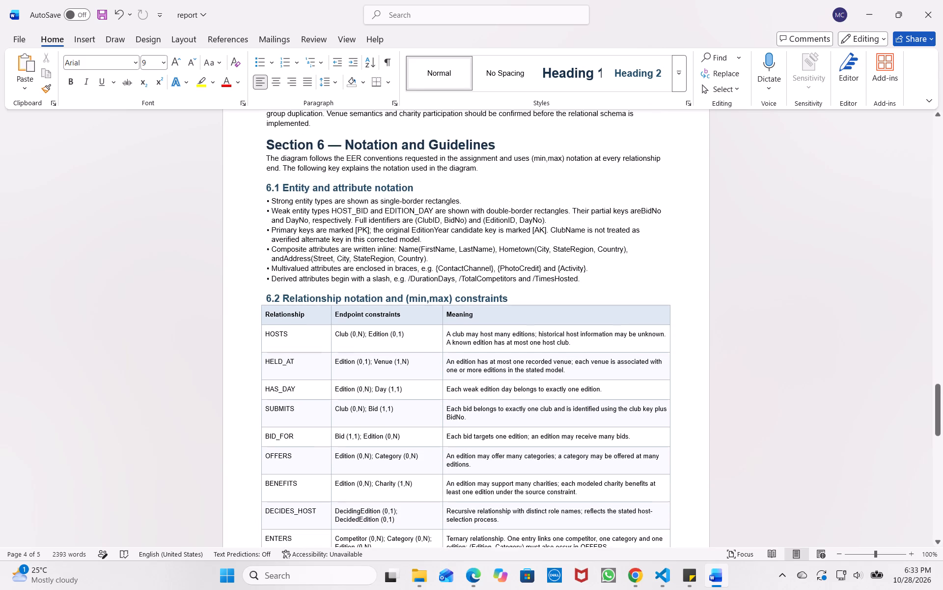
{"action": "scroll", "coordinate": [393, 181], "scroll_direction": "down", "scroll_amount": 2}
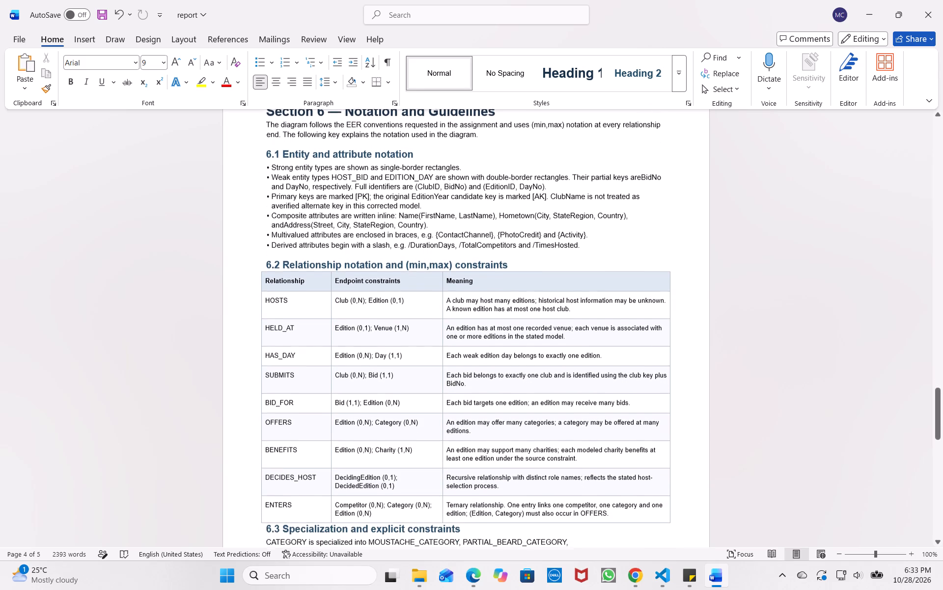
{"action": "scroll", "coordinate": [393, 181], "scroll_direction": "up", "scroll_amount": 2}
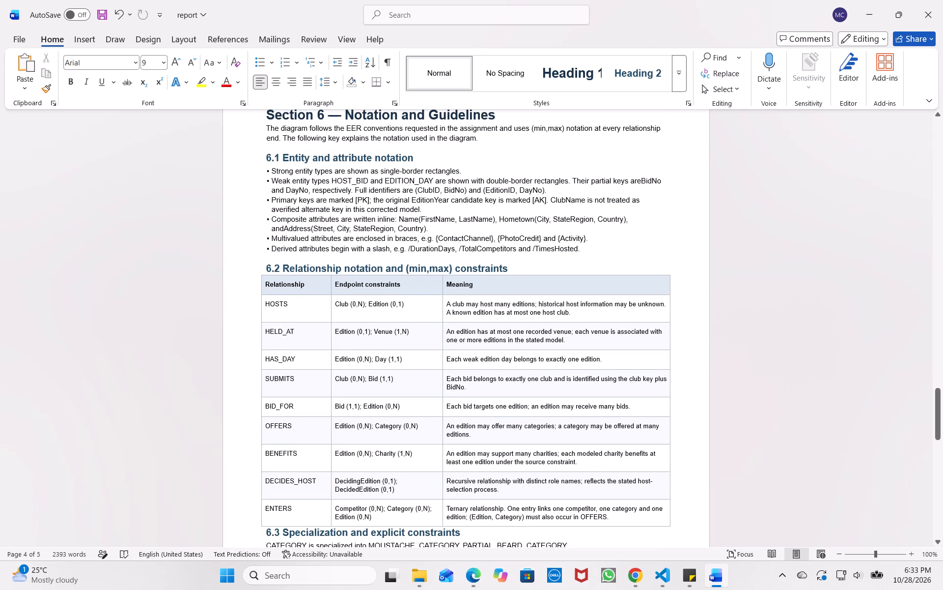
{"action": "scroll", "coordinate": [393, 181], "scroll_direction": "down", "scroll_amount": 1}
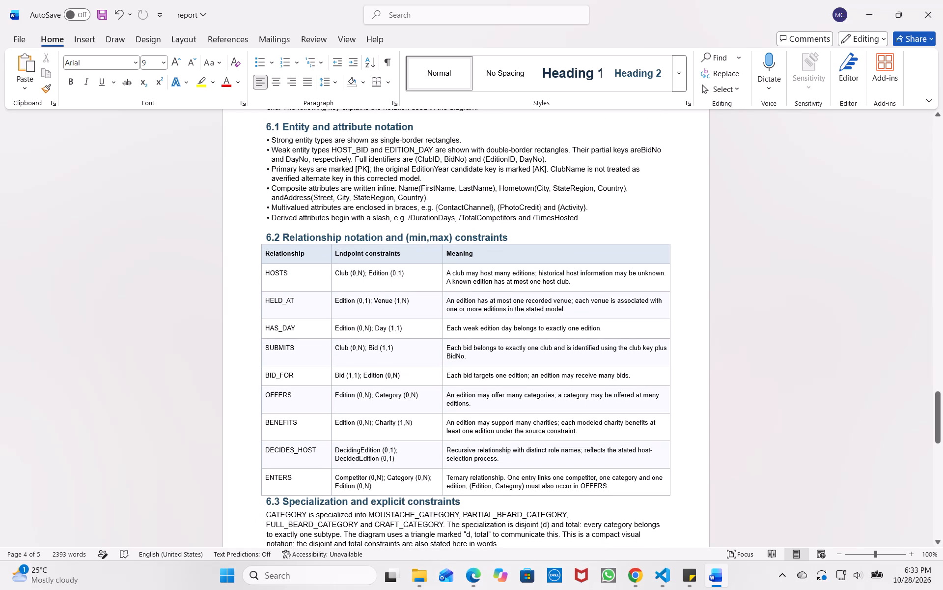
{"action": "scroll", "coordinate": [322, 163], "scroll_direction": "down", "scroll_amount": 1}
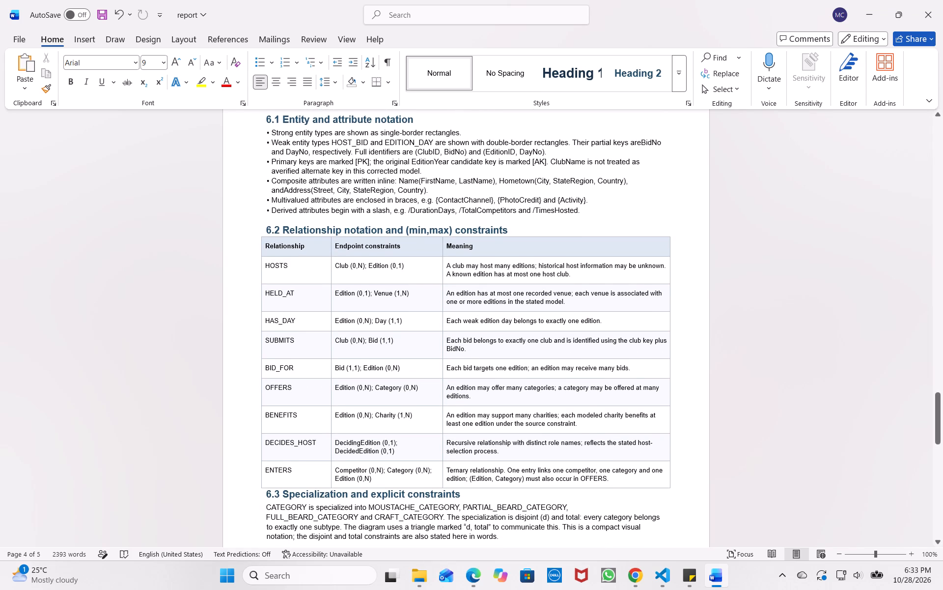
{"action": "scroll", "coordinate": [322, 163], "scroll_direction": "down", "scroll_amount": 1}
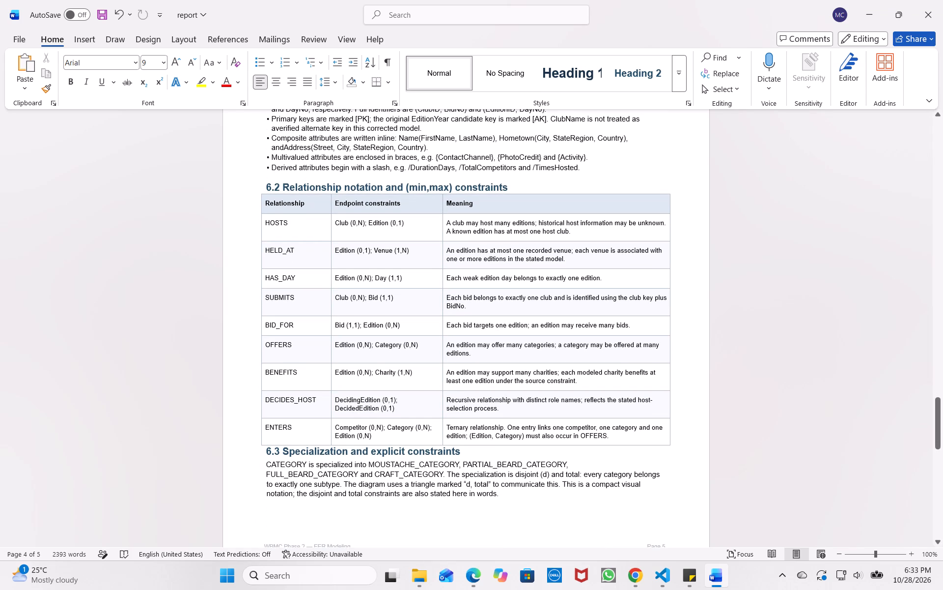
{"action": "scroll", "coordinate": [358, 269], "scroll_direction": "down", "scroll_amount": 2}
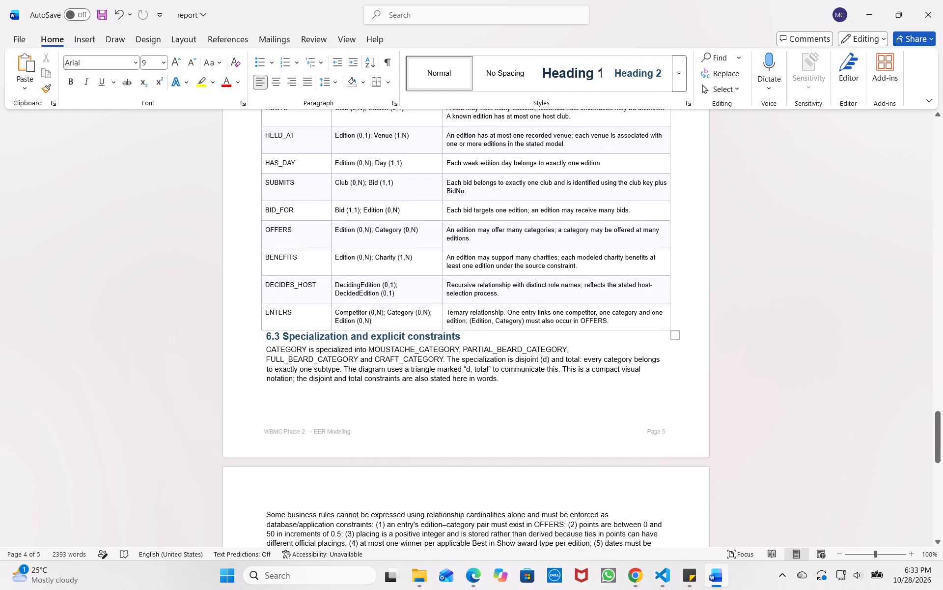
{"action": "scroll", "coordinate": [358, 269], "scroll_direction": "down", "scroll_amount": 5}
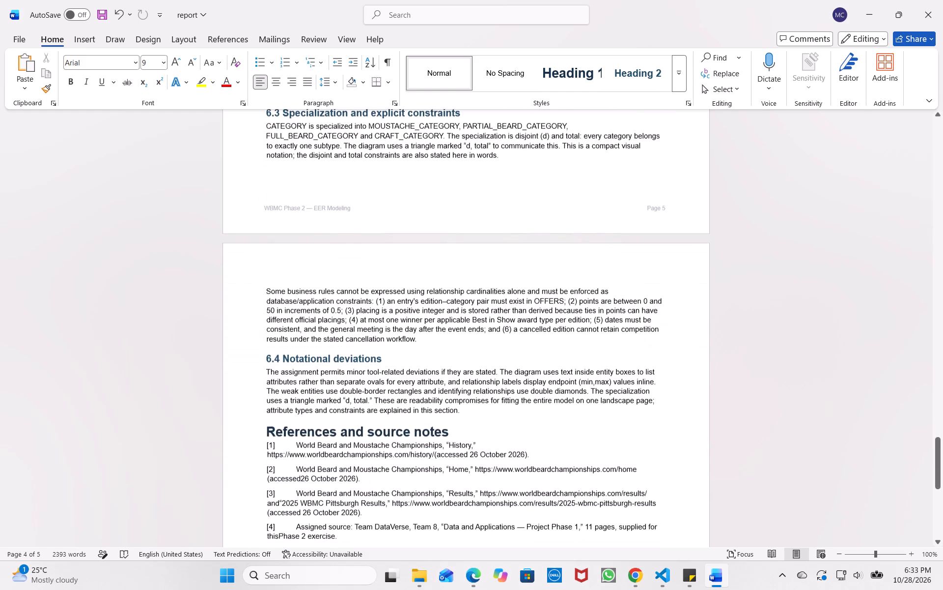
{"action": "scroll", "coordinate": [358, 269], "scroll_direction": "down", "scroll_amount": 2}
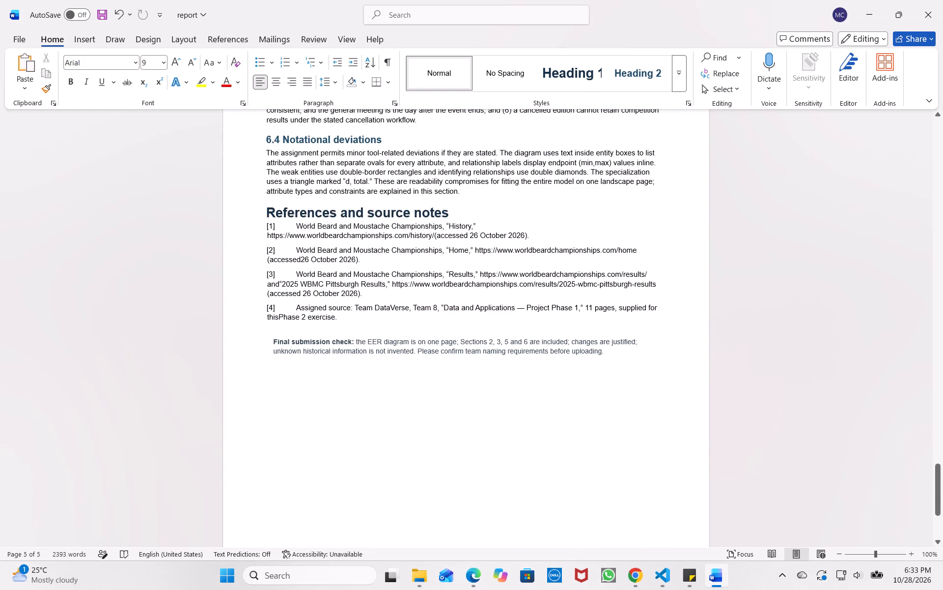
Delete the "Final submission check" note below the last reference, leaving no extra numbered reference entry.
{"action": "left_click_drag", "start_coordinate": [610, 353], "coordinate": [560, 343]}
{"action": "left_click_drag", "start_coordinate": [560, 343], "coordinate": [596, 345]}
{"action": "left_click", "coordinate": [471, 384]}
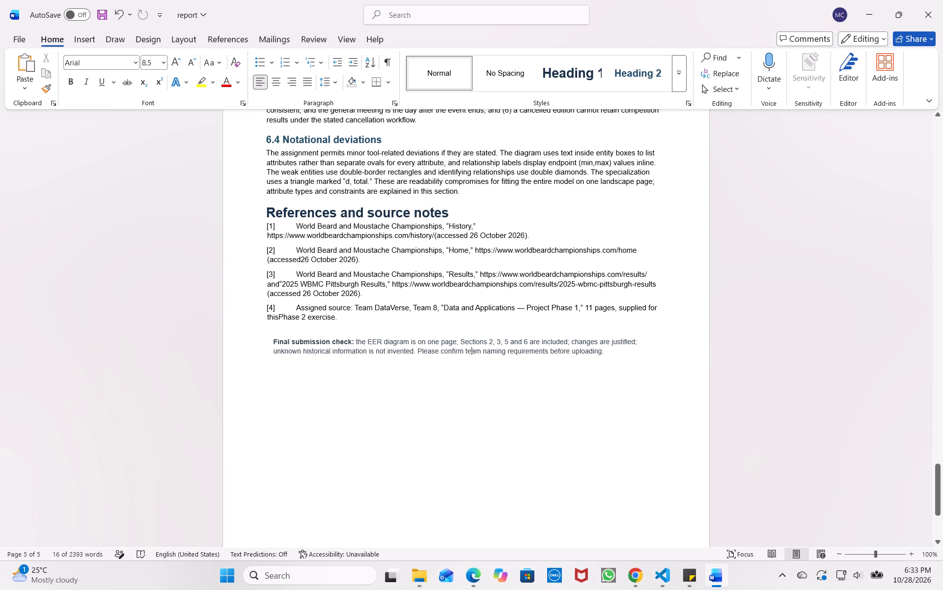
{"action": "left_click", "coordinate": [605, 350]}
{"action": "left_click_drag", "start_coordinate": [605, 351], "coordinate": [454, 336]}
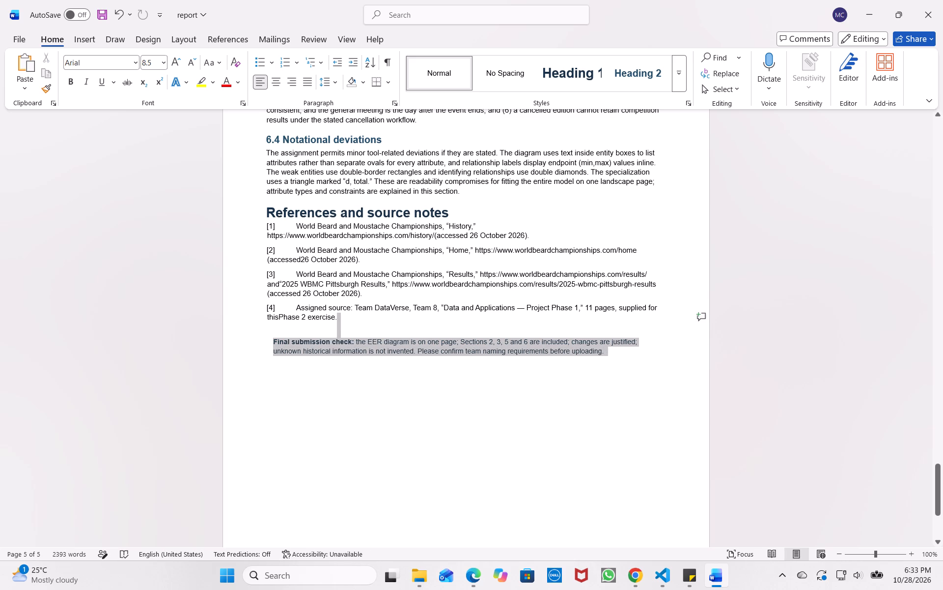
{"action": "left_click_drag", "start_coordinate": [454, 336], "coordinate": [448, 332]}
{"action": "key", "text": "BackSpace"}
{"action": "key", "text": "Return"}
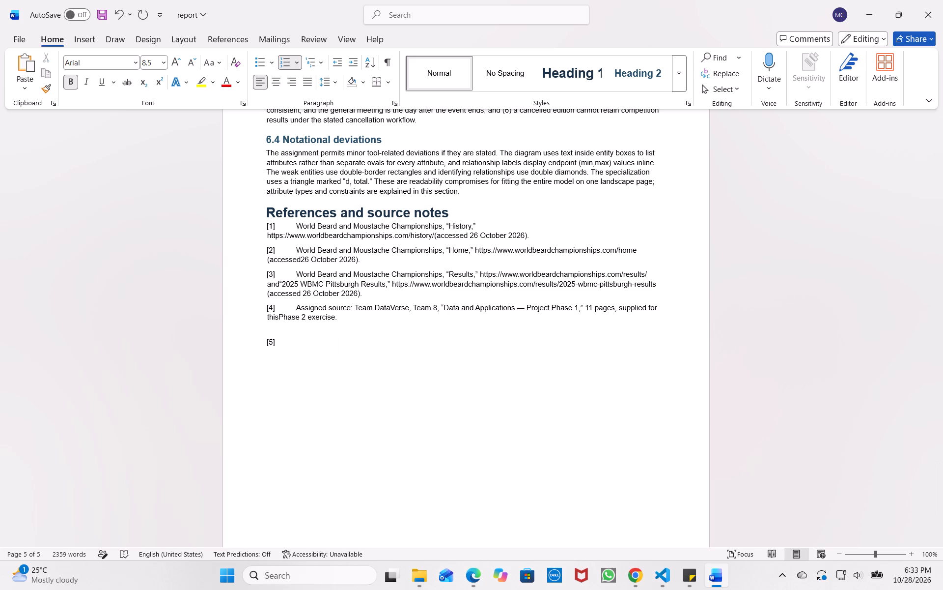
{"action": "key", "text": "BackSpace"}
{"action": "key", "text": "BackSpace"}
Delete the introductory paragraph between the Section 2 heading and the 2.1 Completeness heading.
{"action": "scroll", "coordinate": [405, 185], "scroll_direction": "up", "scroll_amount": 4}
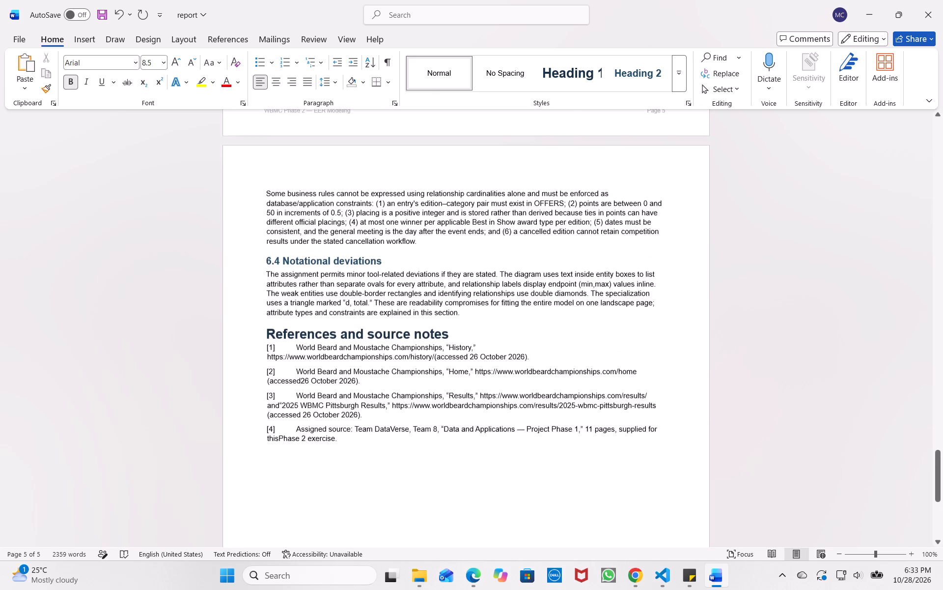
{"action": "scroll", "coordinate": [405, 185], "scroll_direction": "up", "scroll_amount": 12}
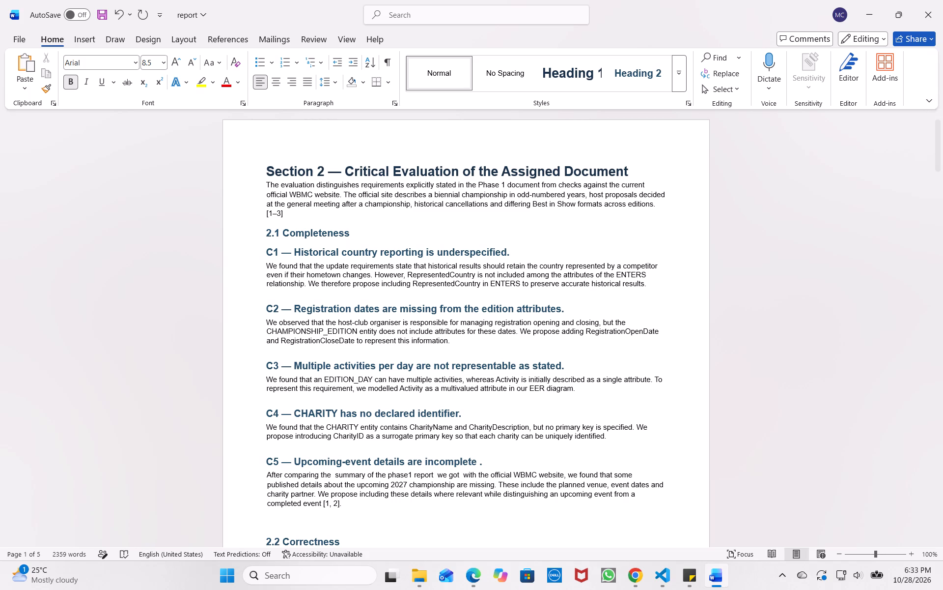
{"action": "left_click_drag", "start_coordinate": [304, 217], "coordinate": [263, 185]}
{"action": "key", "text": "BackSpace"}
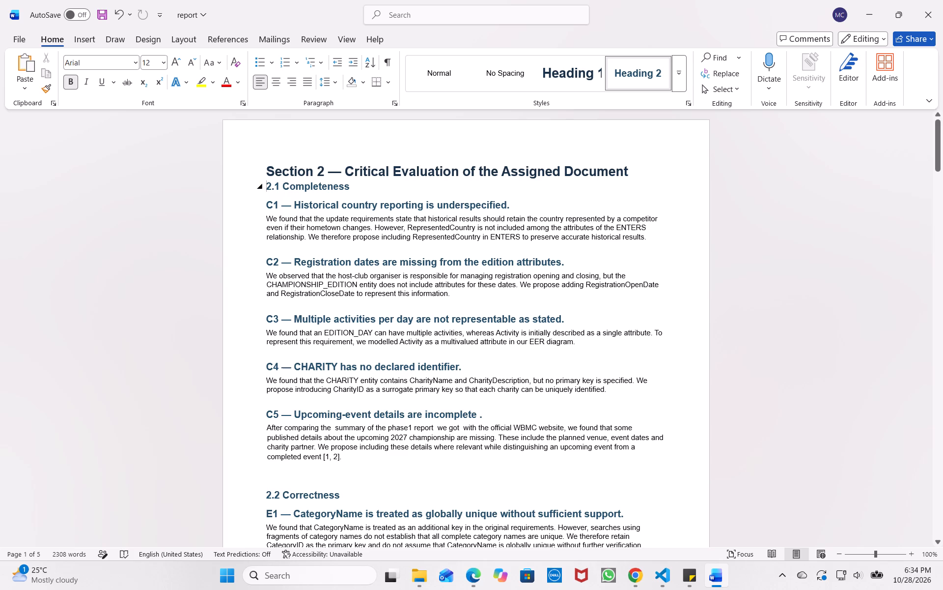
Review Section 2 of the report, from 2.1 Completeness through 2.2 Correctness to 2.3 Modelability.
{"action": "scroll", "coordinate": [331, 251], "scroll_direction": "down", "scroll_amount": 1}
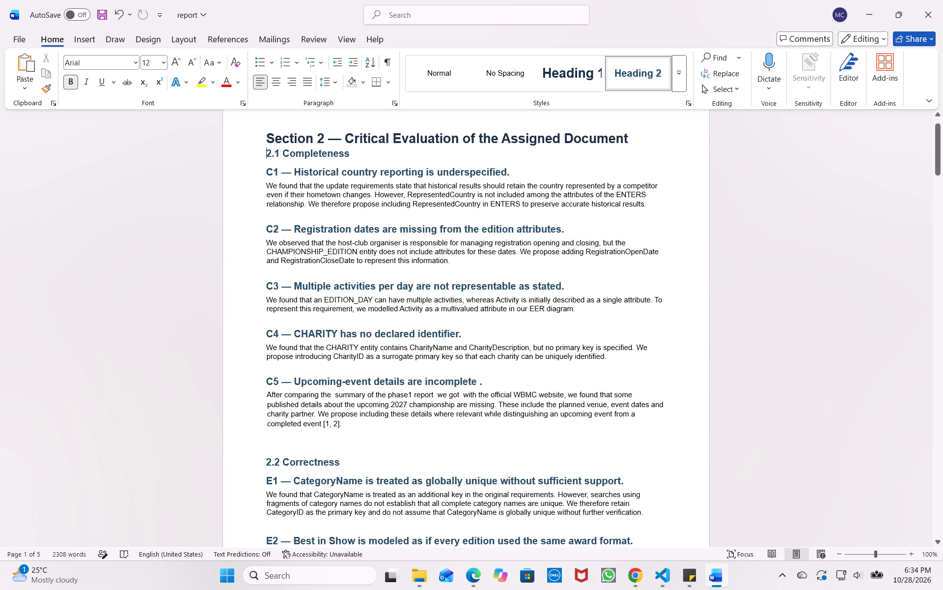
{"action": "left_click", "coordinate": [331, 251]}
{"action": "scroll", "coordinate": [331, 251], "scroll_direction": "down", "scroll_amount": 5}
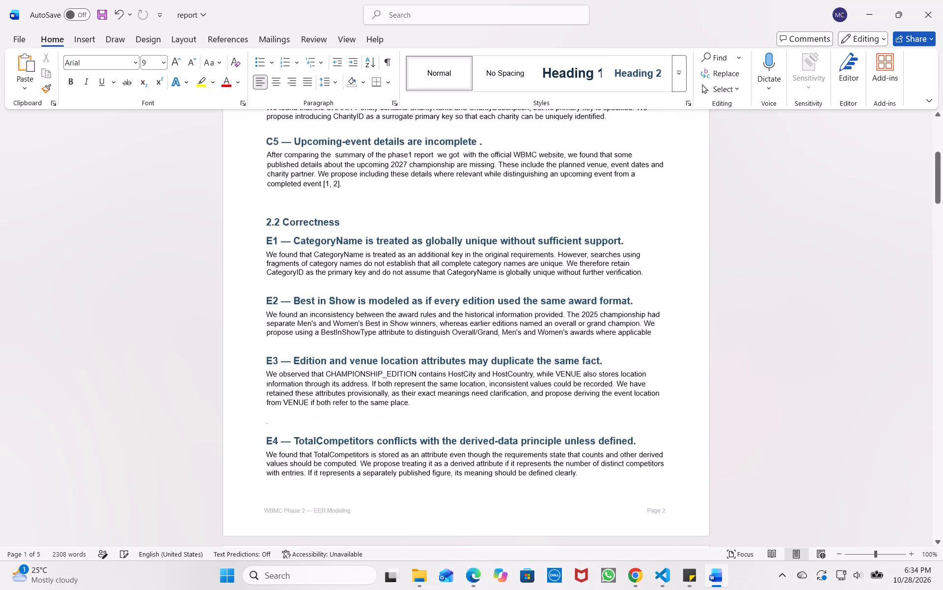
{"action": "scroll", "coordinate": [331, 251], "scroll_direction": "down", "scroll_amount": 3}
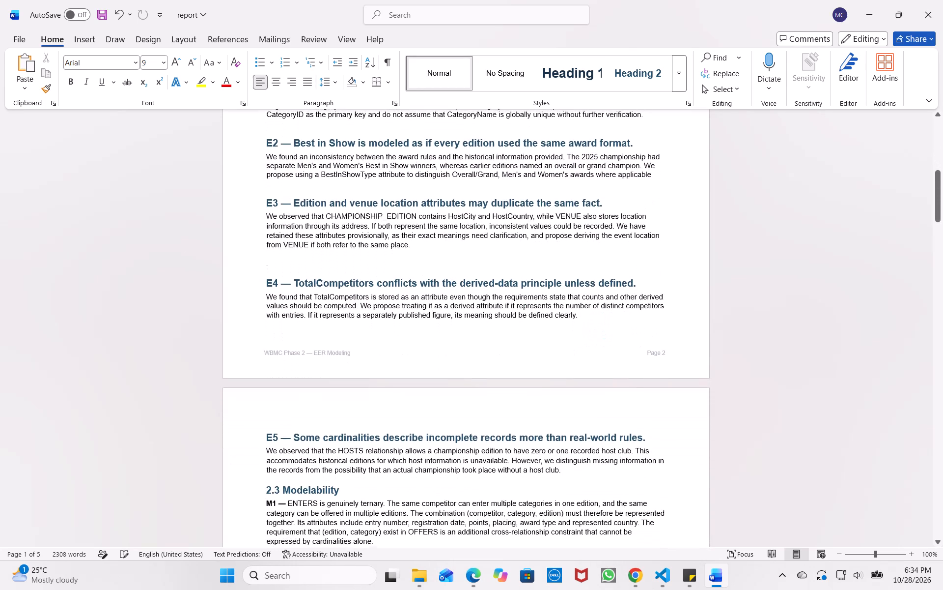
{"action": "scroll", "coordinate": [331, 251], "scroll_direction": "down", "scroll_amount": 1}
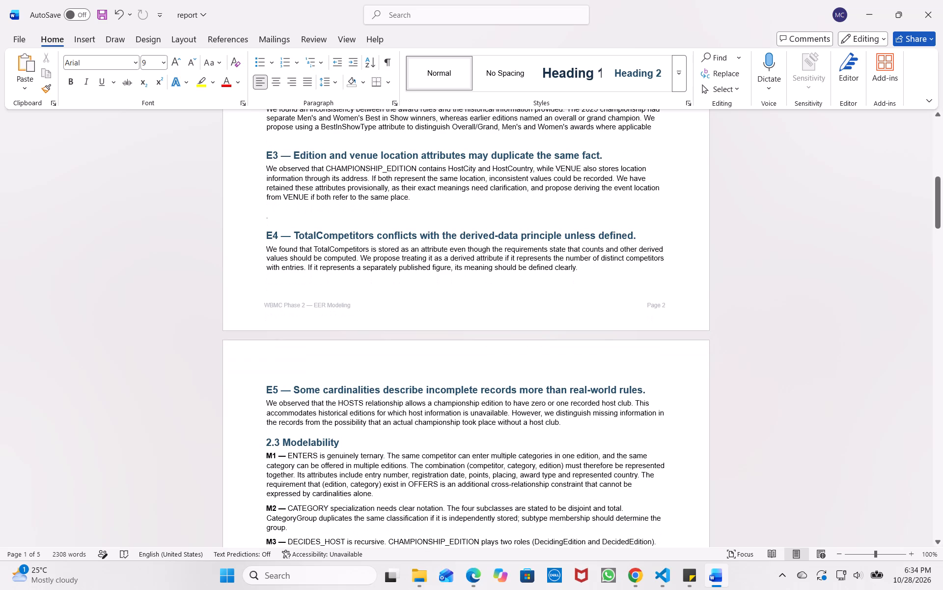
{"action": "scroll", "coordinate": [331, 251], "scroll_direction": "down", "scroll_amount": 4}
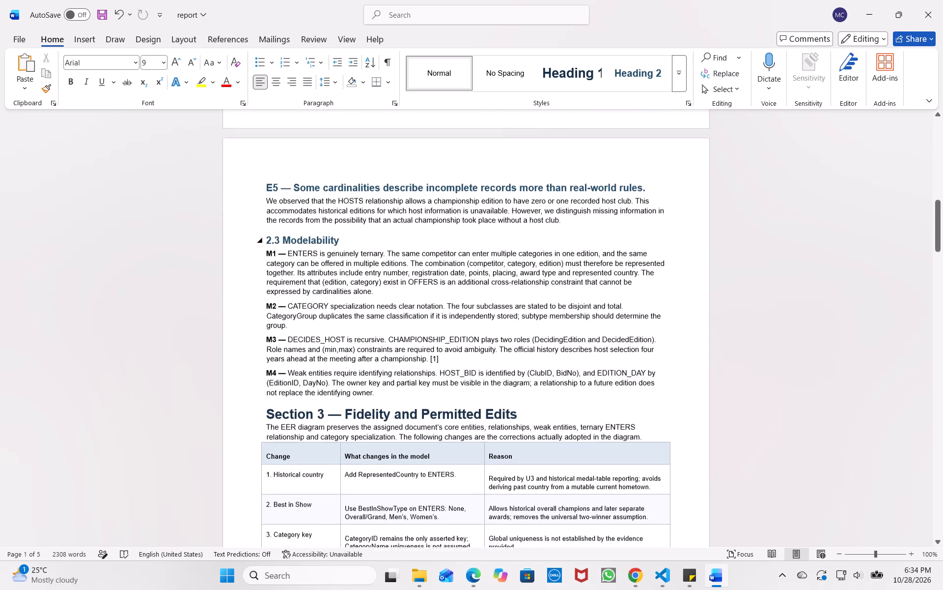
Insert an empty line between the Section 3 introductory paragraph and the table of changes.
{"action": "scroll", "coordinate": [331, 251], "scroll_direction": "down", "scroll_amount": 1}
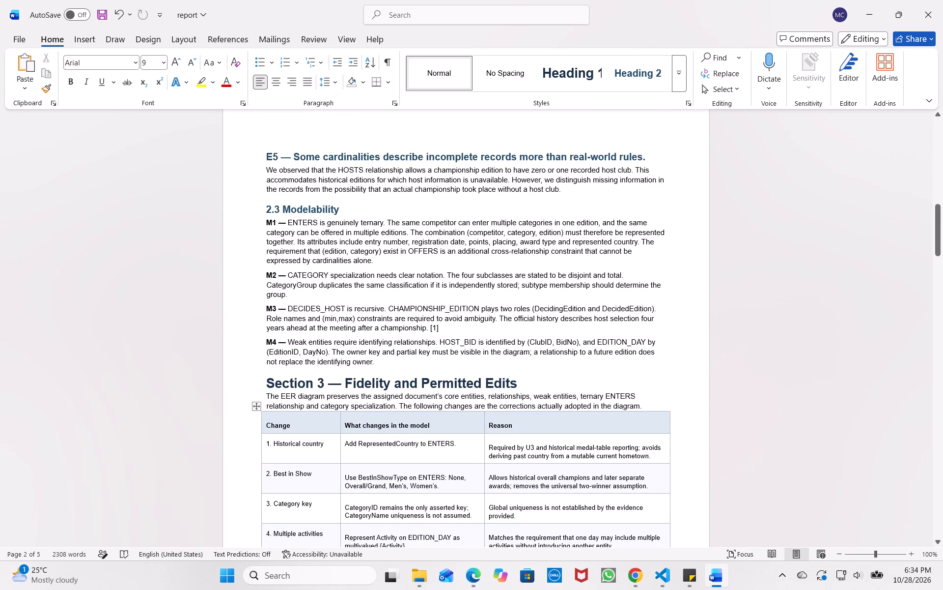
{"action": "left_click", "coordinate": [651, 406]}
{"action": "key", "text": "Return"}
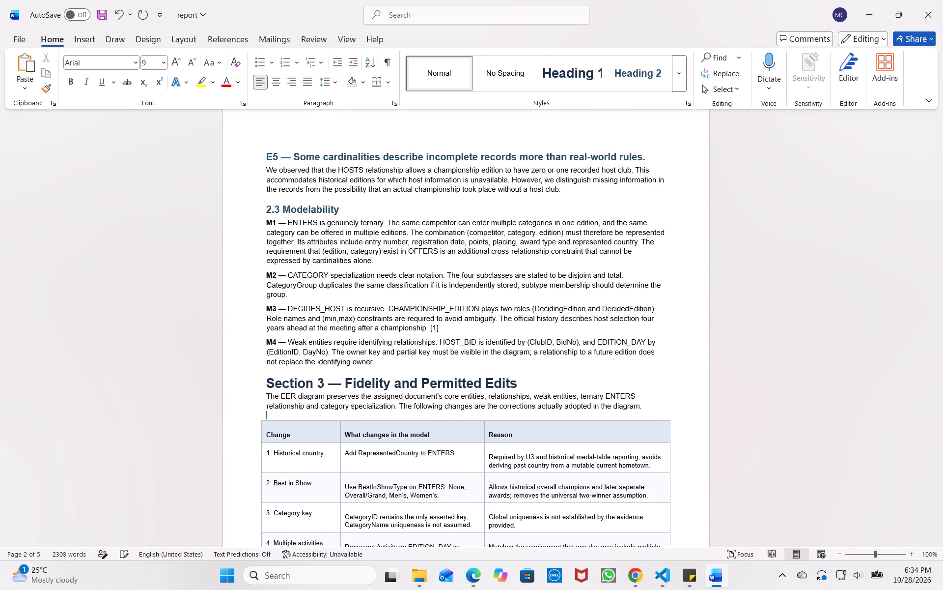
Review the Section 3 changes table, the Fidelity note and the assumptions requiring confirmation.
{"action": "scroll", "coordinate": [342, 406], "scroll_direction": "down", "scroll_amount": 1}
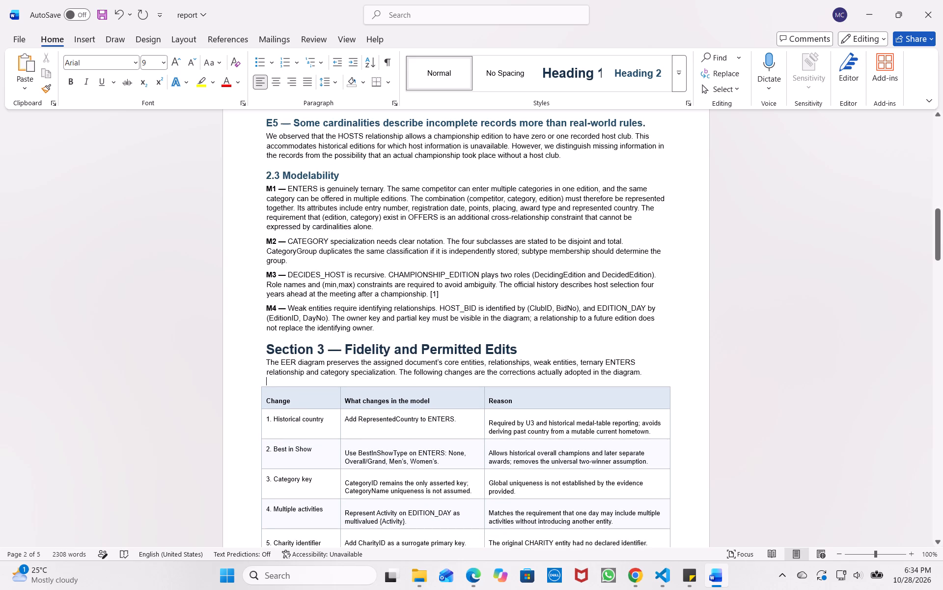
{"action": "scroll", "coordinate": [447, 367], "scroll_direction": "down", "scroll_amount": 3}
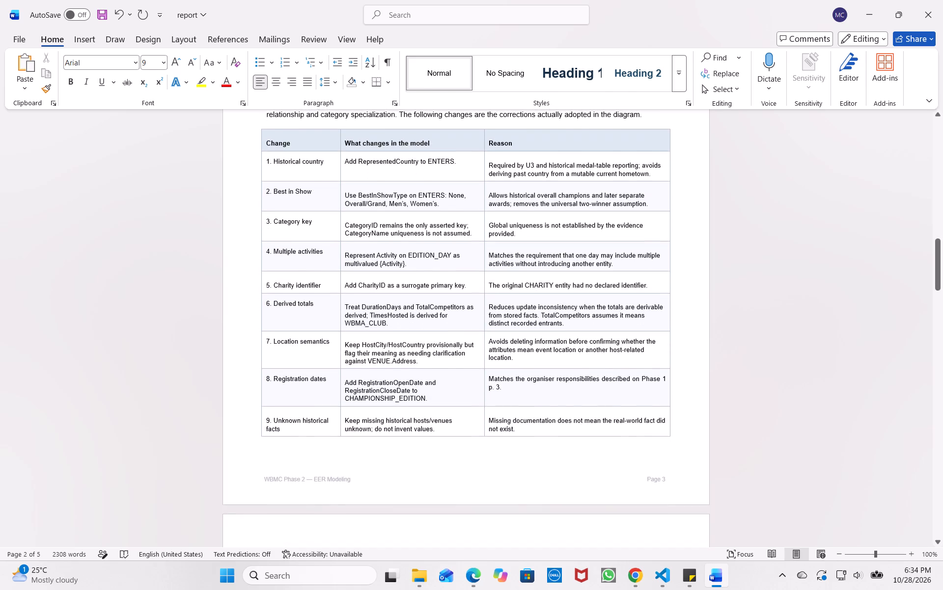
{"action": "scroll", "coordinate": [447, 367], "scroll_direction": "up", "scroll_amount": 1}
{"action": "scroll", "coordinate": [447, 367], "scroll_direction": "down", "scroll_amount": 1}
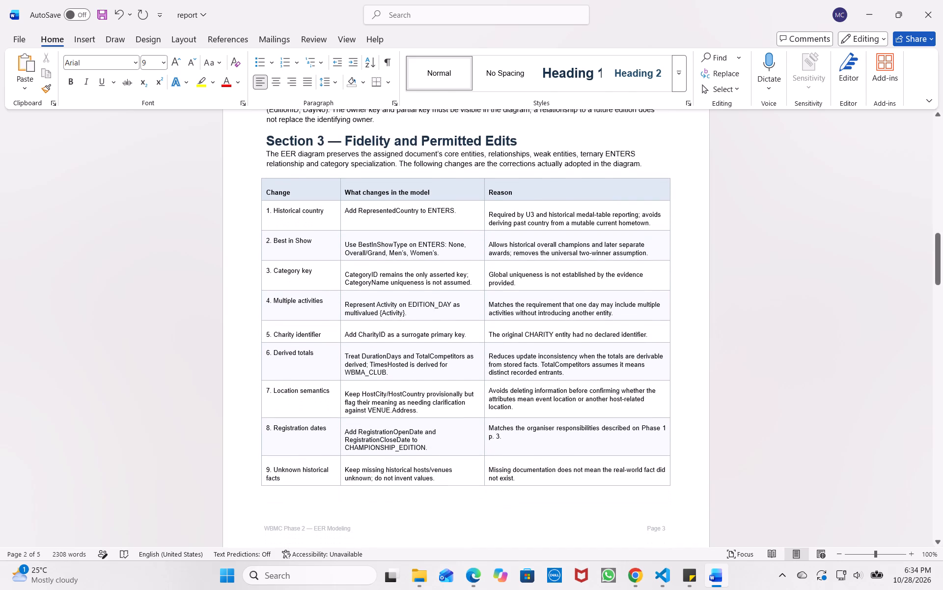
{"action": "scroll", "coordinate": [447, 367], "scroll_direction": "down", "scroll_amount": 6}
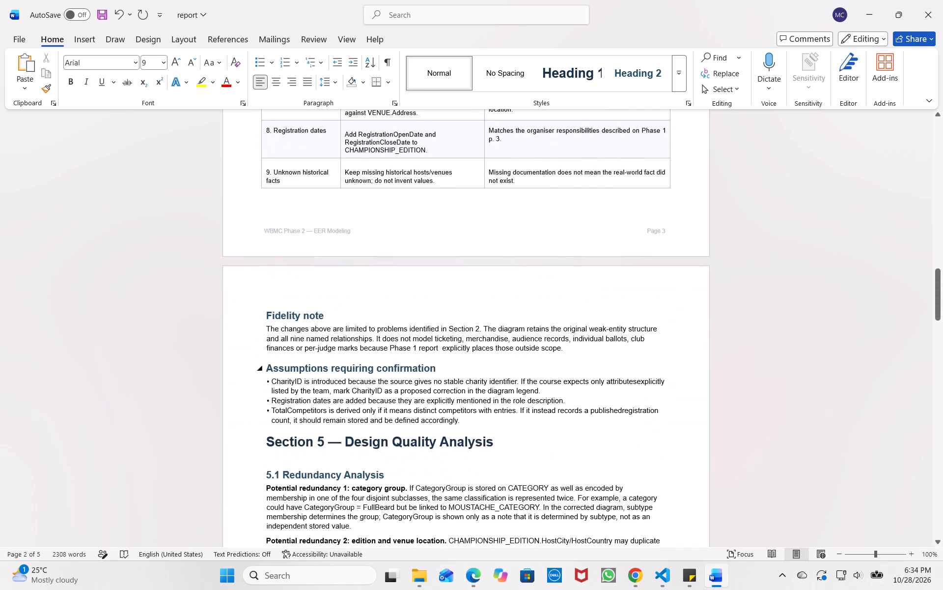
{"action": "scroll", "coordinate": [447, 367], "scroll_direction": "down", "scroll_amount": 2}
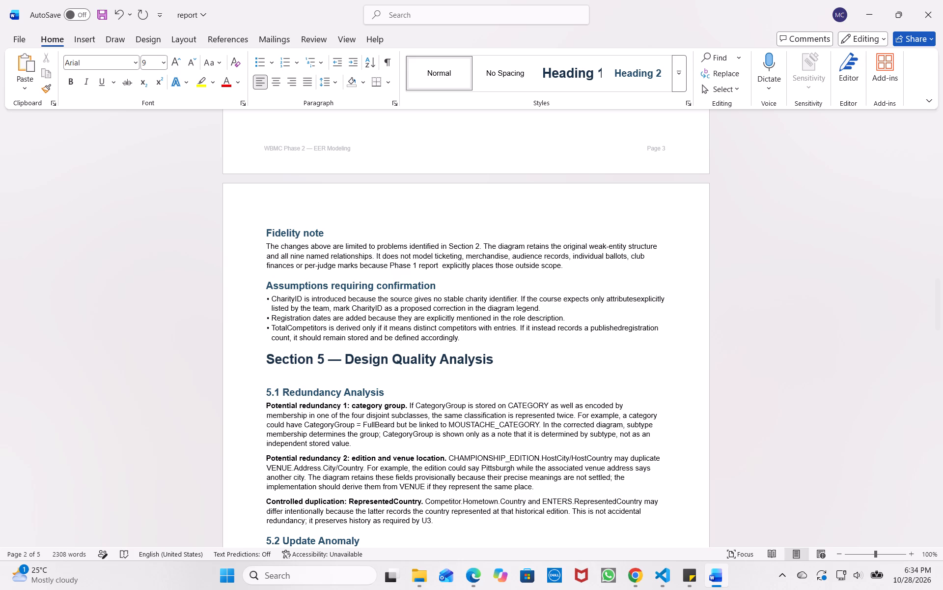
Review Section 5 from the redundancy analysis through the anomalies and Design-quality conclusion, continuing to the Section 6 notation and constraints table.
{"action": "scroll", "coordinate": [510, 270], "scroll_direction": "down", "scroll_amount": 1}
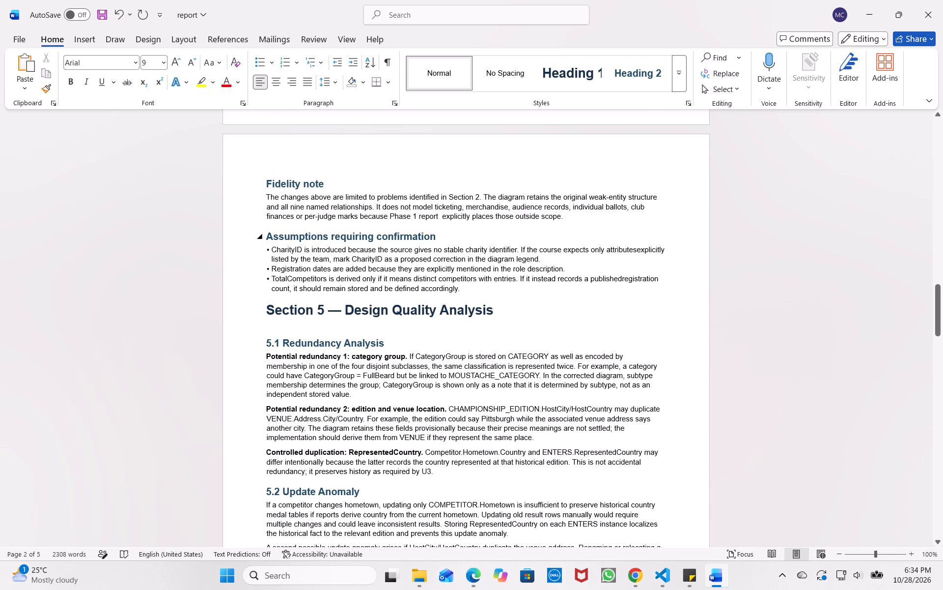
{"action": "scroll", "coordinate": [317, 243], "scroll_direction": "down", "scroll_amount": 3}
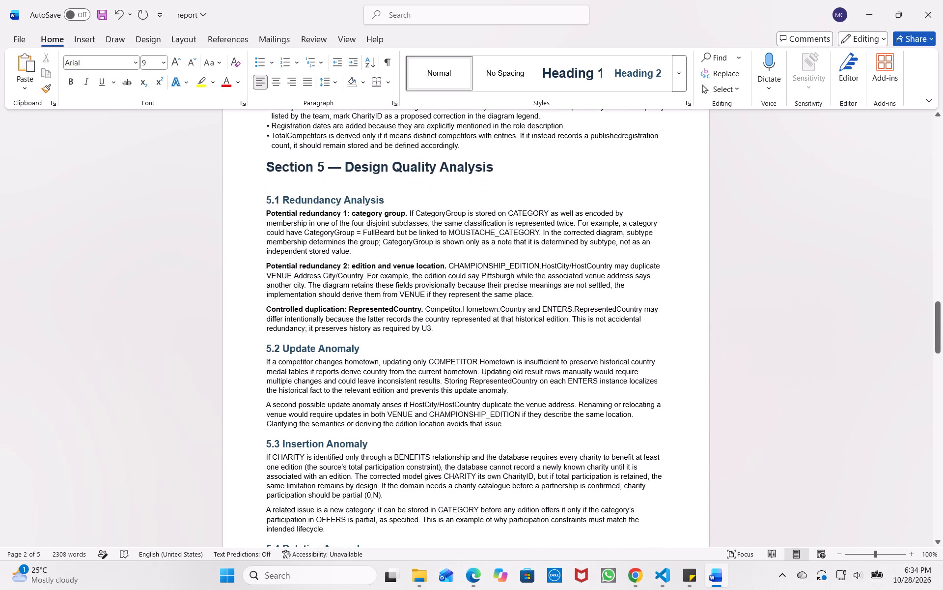
{"action": "scroll", "coordinate": [399, 343], "scroll_direction": "down", "scroll_amount": 1}
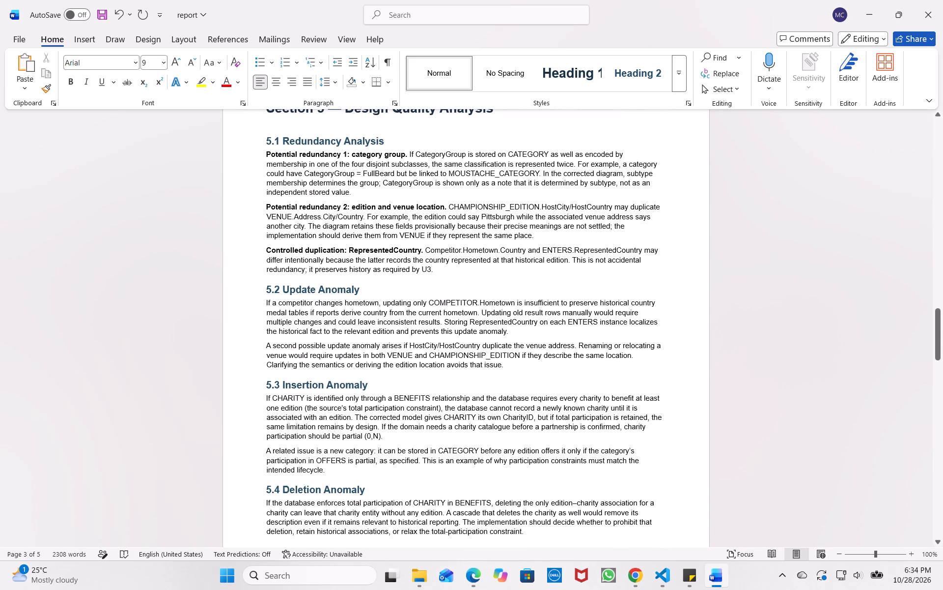
{"action": "scroll", "coordinate": [424, 271], "scroll_direction": "down", "scroll_amount": 1}
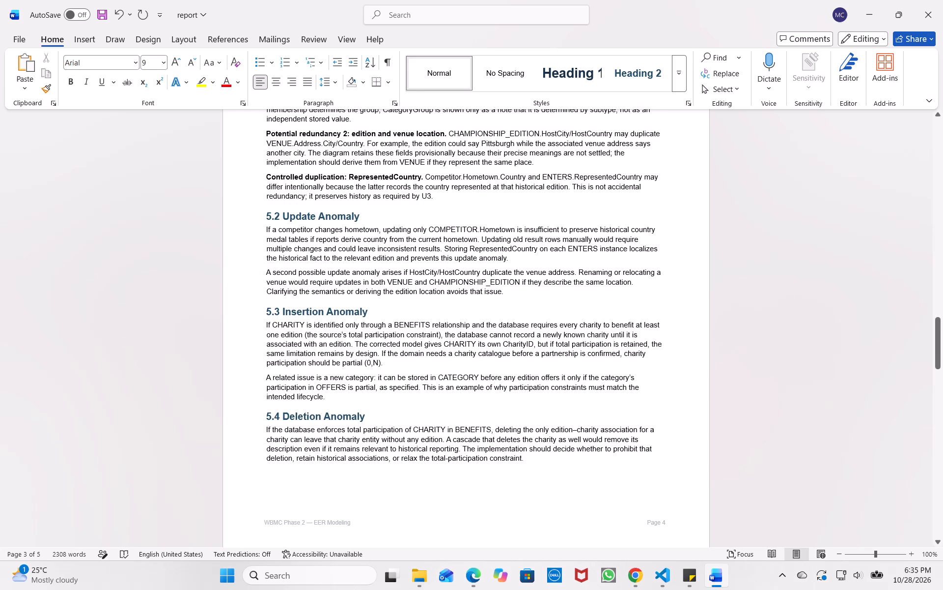
{"action": "scroll", "coordinate": [424, 271], "scroll_direction": "down", "scroll_amount": 2}
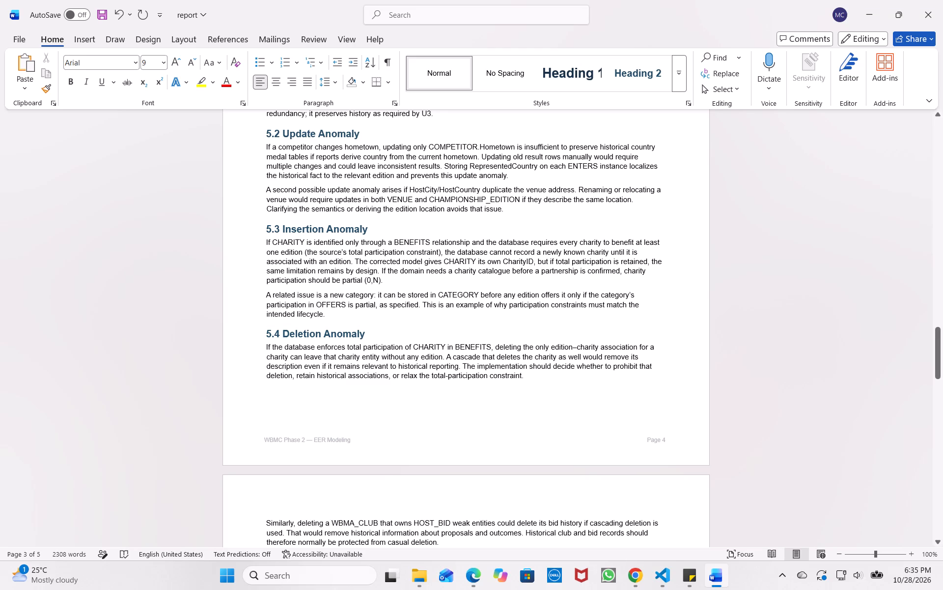
{"action": "scroll", "coordinate": [436, 223], "scroll_direction": "down", "scroll_amount": 1}
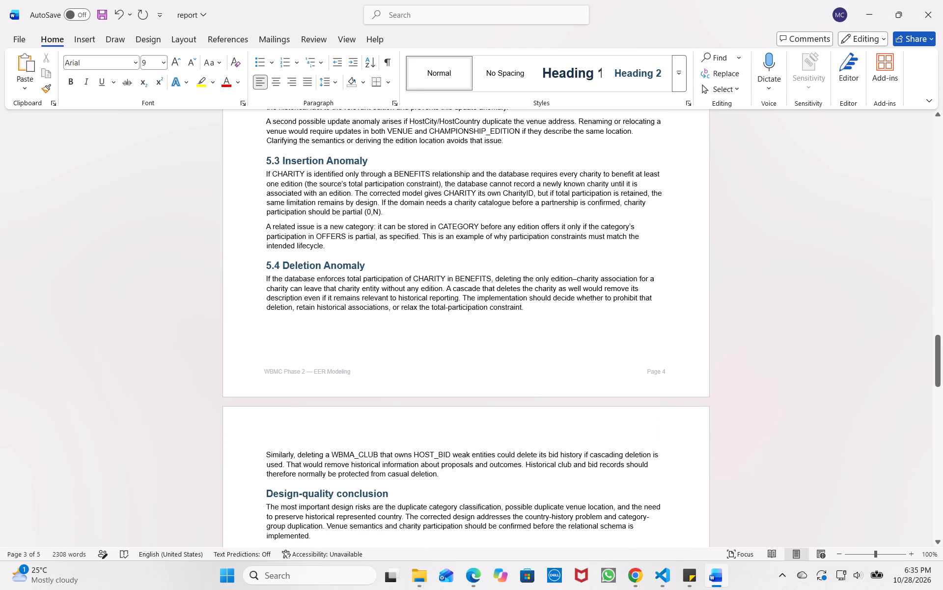
{"action": "scroll", "coordinate": [436, 223], "scroll_direction": "down", "scroll_amount": 4}
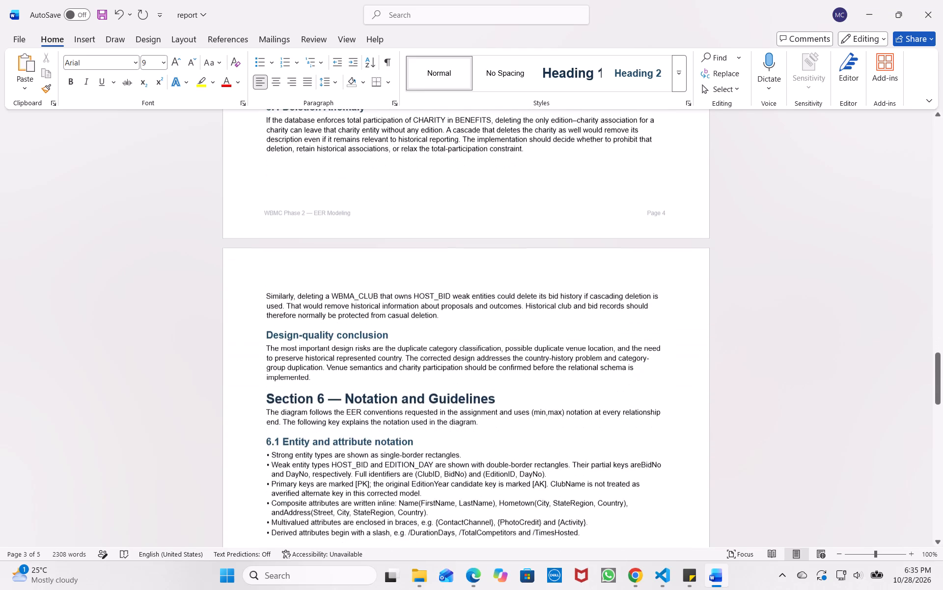
{"action": "scroll", "coordinate": [436, 223], "scroll_direction": "down", "scroll_amount": 3}
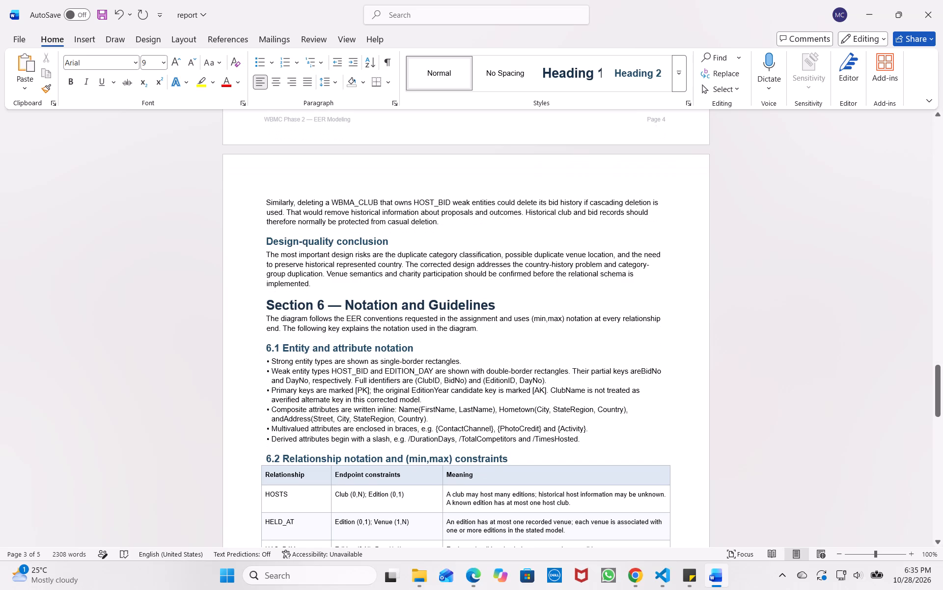
{"action": "scroll", "coordinate": [436, 223], "scroll_direction": "down", "scroll_amount": 2}
{"action": "scroll", "coordinate": [456, 345], "scroll_direction": "down", "scroll_amount": 1}
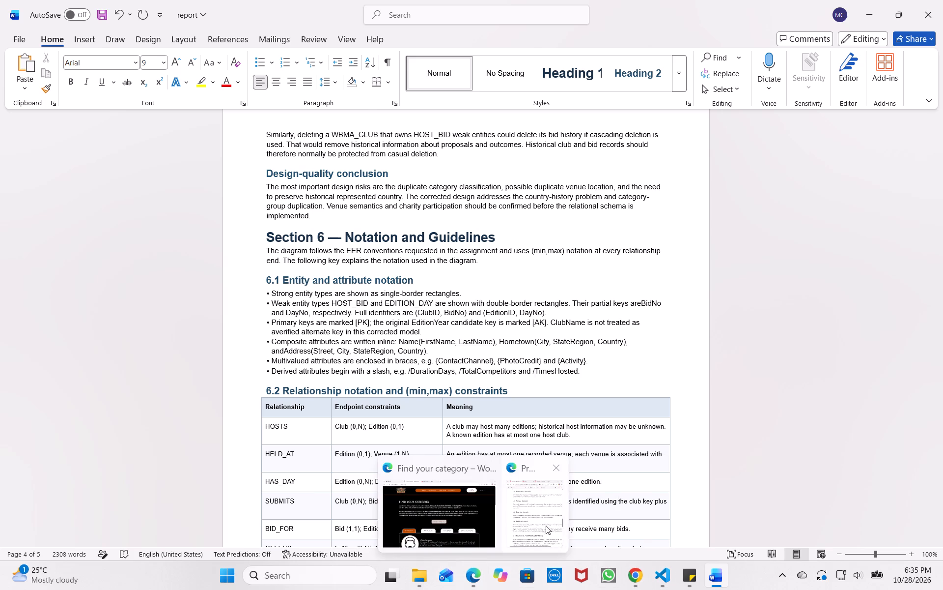
Switch to the Project_Phase_2.pdf brief in Edge and read the requirements for Section 5, Design Quality Analysis, and Section 6, Notation & Guidelines.
{"action": "left_click", "coordinate": [548, 524]}
{"action": "scroll", "coordinate": [638, 348], "scroll_direction": "up", "scroll_amount": 4}
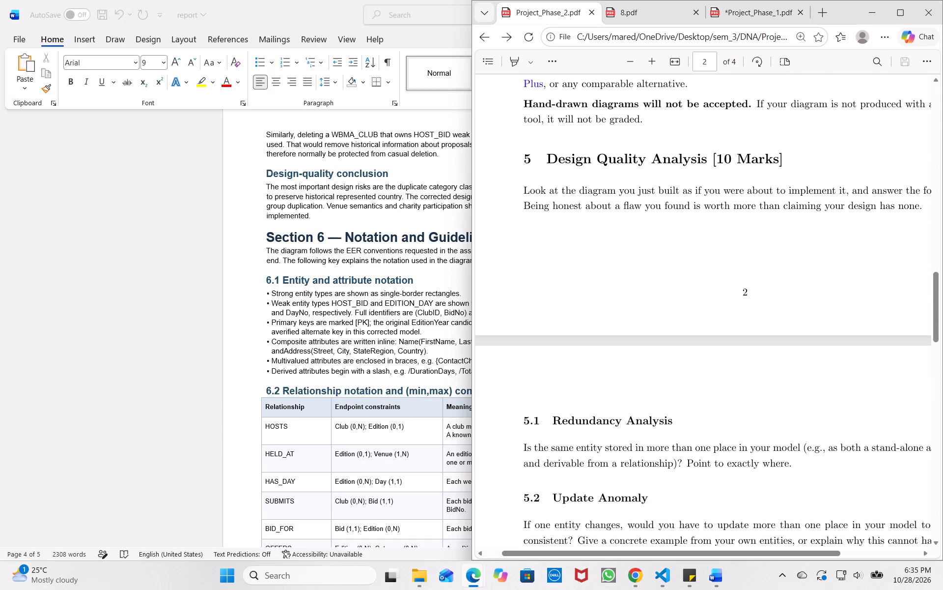
{"action": "scroll", "coordinate": [638, 348], "scroll_direction": "up", "scroll_amount": 1}
{"action": "scroll", "coordinate": [638, 348], "scroll_direction": "down", "scroll_amount": 6}
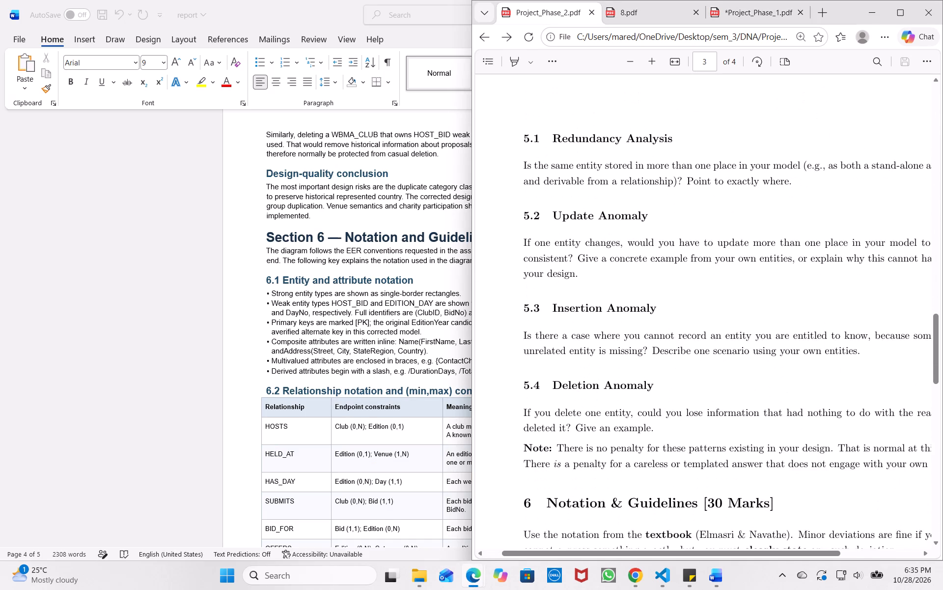
{"action": "scroll", "coordinate": [638, 348], "scroll_direction": "down", "scroll_amount": 2}
{"action": "scroll", "coordinate": [638, 348], "scroll_direction": "left", "scroll_amount": 1}
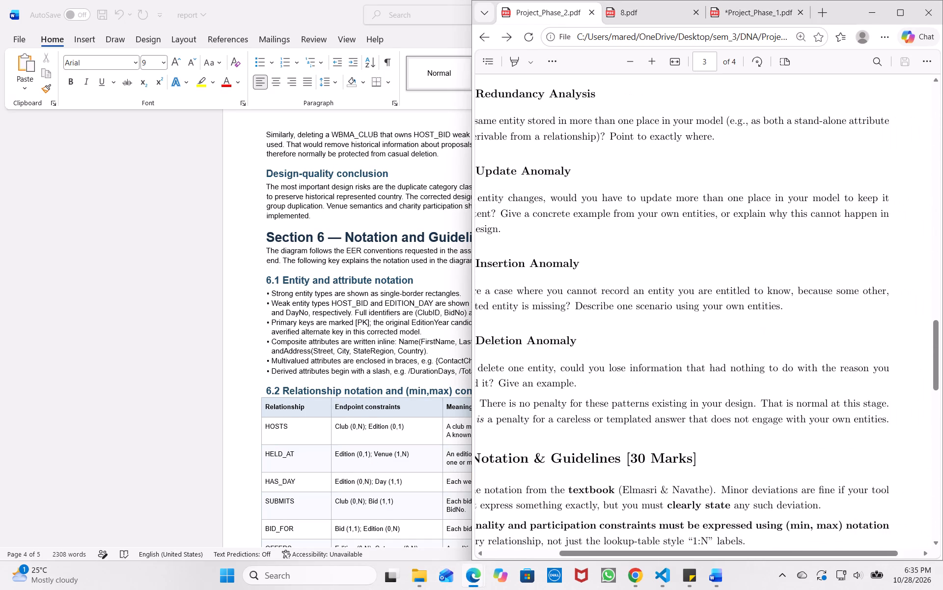
{"action": "scroll", "coordinate": [638, 348], "scroll_direction": "left", "scroll_amount": 2}
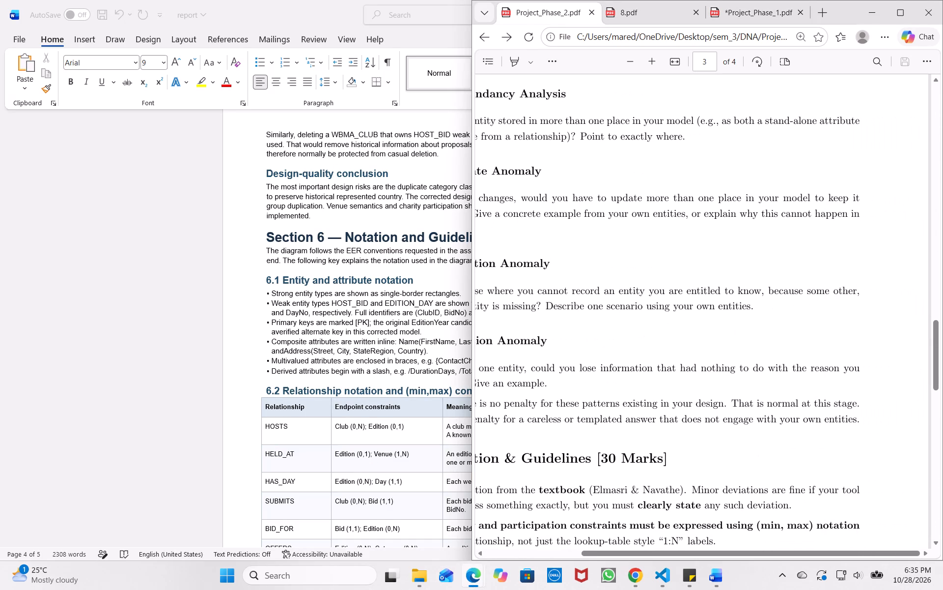
{"action": "scroll", "coordinate": [638, 348], "scroll_direction": "right", "scroll_amount": 5}
{"action": "scroll", "coordinate": [638, 348], "scroll_direction": "left", "scroll_amount": 1}
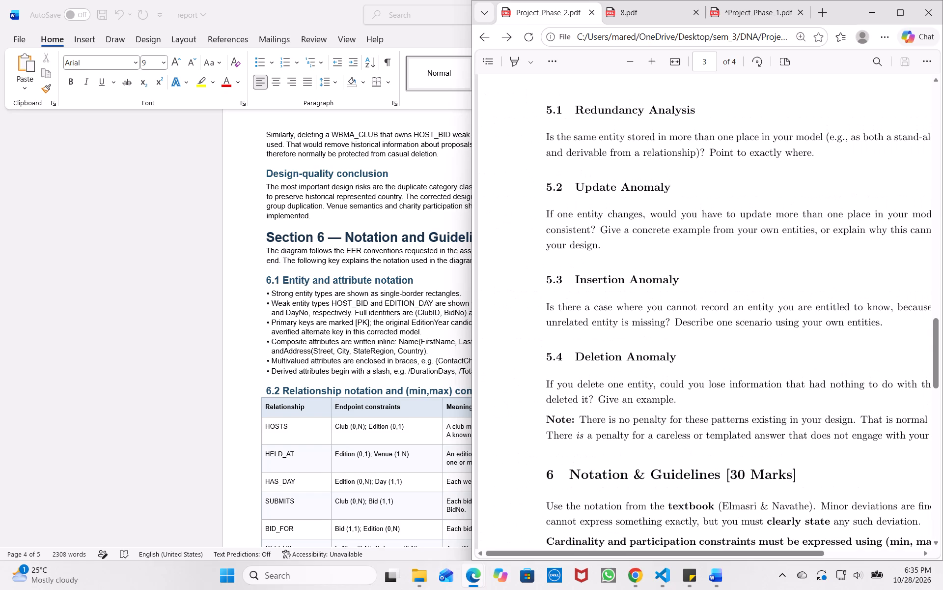
{"action": "scroll", "coordinate": [638, 348], "scroll_direction": "left", "scroll_amount": 2}
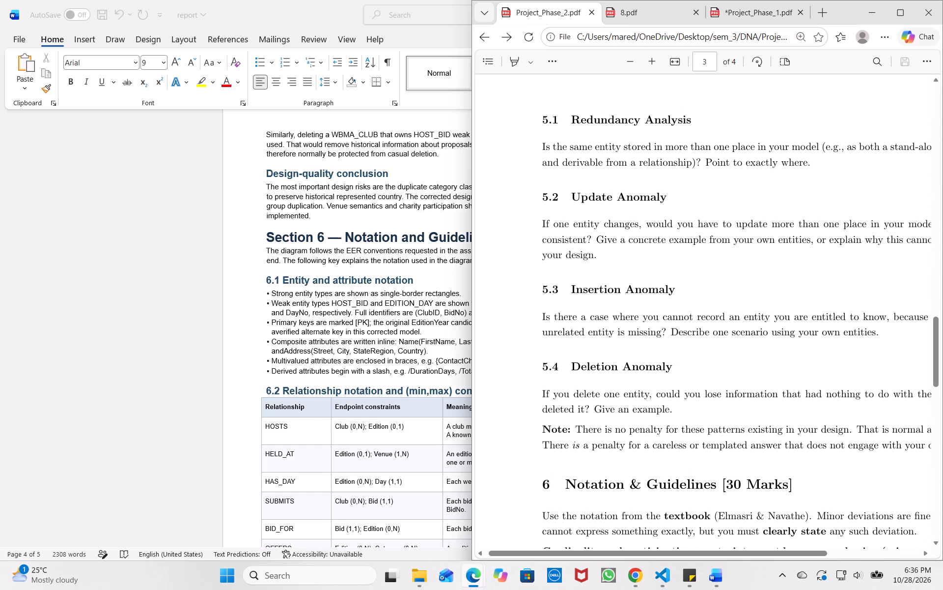
{"action": "scroll", "coordinate": [638, 348], "scroll_direction": "left", "scroll_amount": 2}
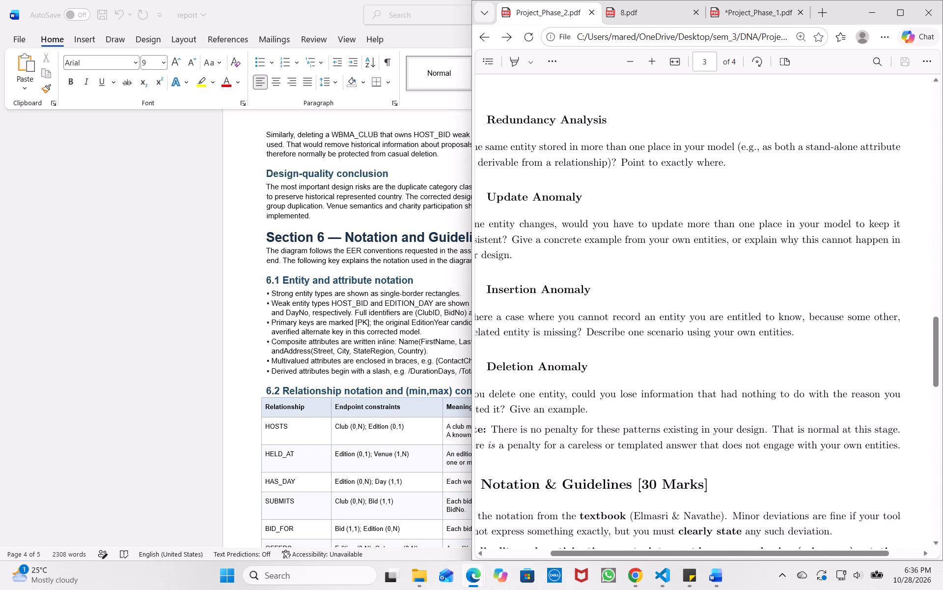
{"action": "scroll", "coordinate": [638, 348], "scroll_direction": "left", "scroll_amount": 1}
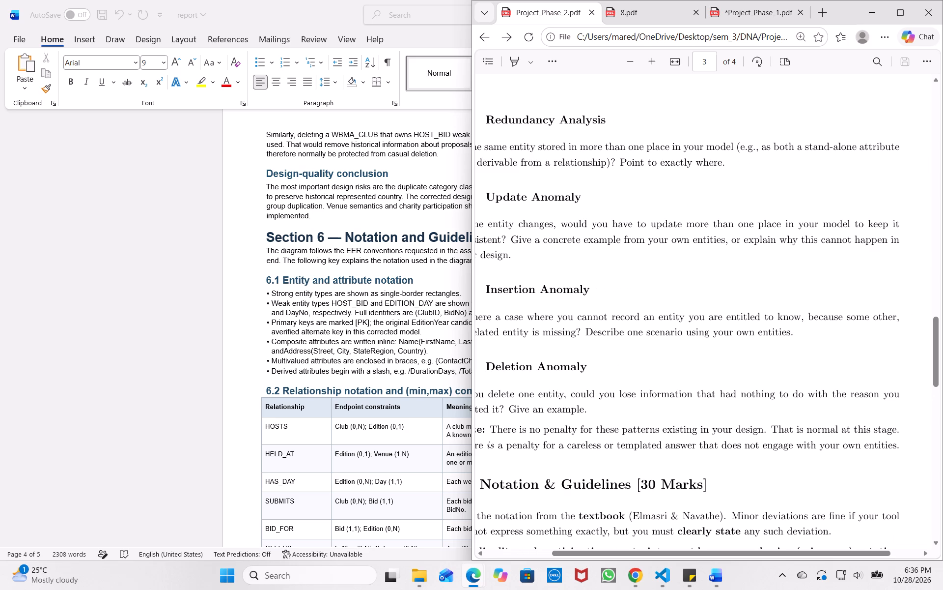
Return to the Word report and compare the 5.3 and 5.4 anomalies, Design-quality conclusion and start of Section 6 with the brief.
{"action": "left_click", "coordinate": [698, 496]}
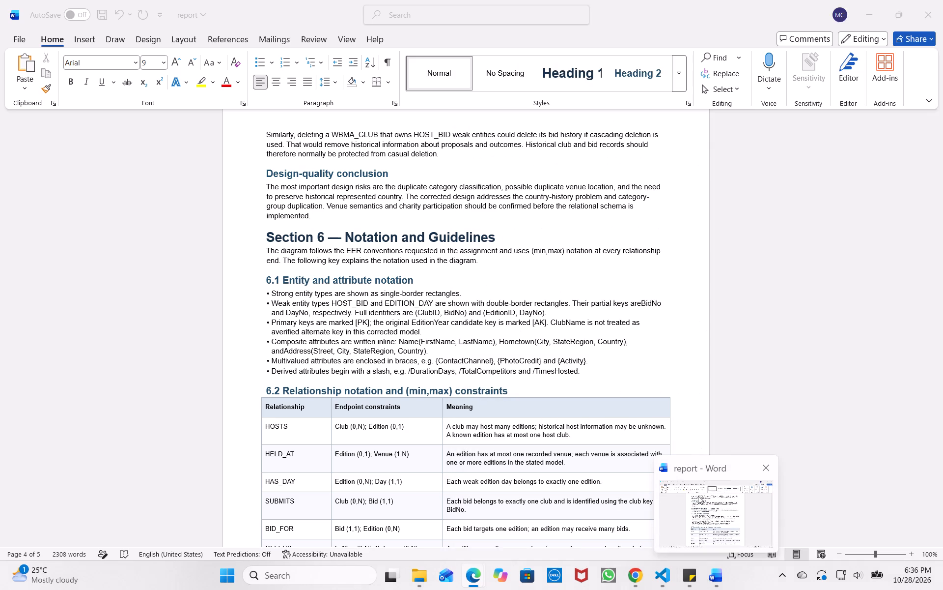
{"action": "scroll", "coordinate": [410, 255], "scroll_direction": "up", "scroll_amount": 2}
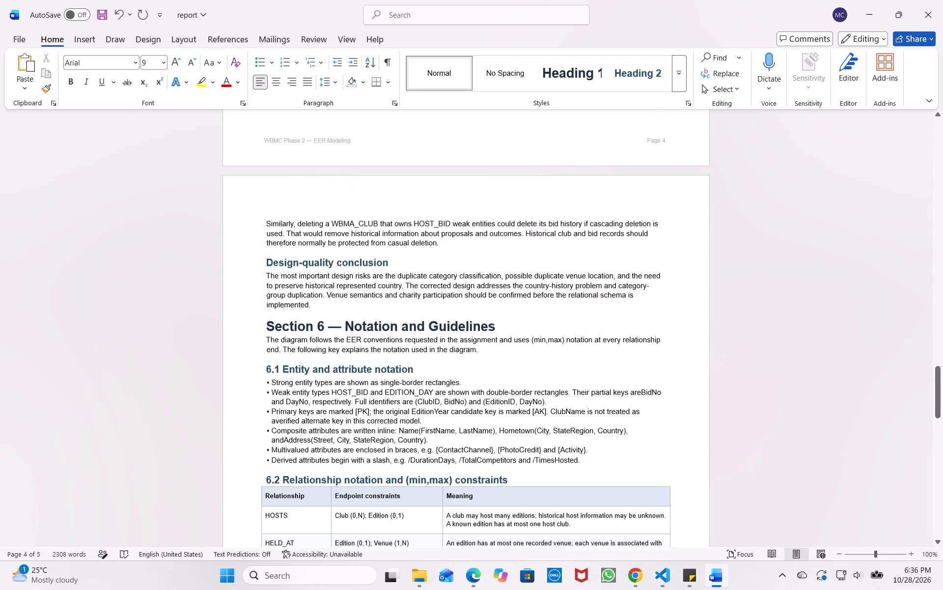
{"action": "scroll", "coordinate": [410, 255], "scroll_direction": "up", "scroll_amount": 5}
{"action": "scroll", "coordinate": [410, 255], "scroll_direction": "down", "scroll_amount": 1}
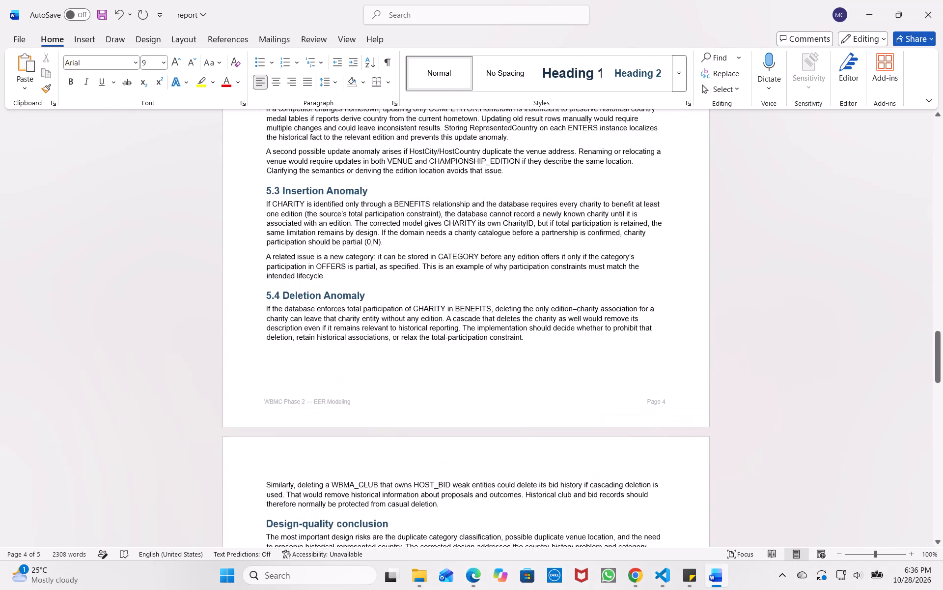
{"action": "scroll", "coordinate": [410, 255], "scroll_direction": "down", "scroll_amount": 2}
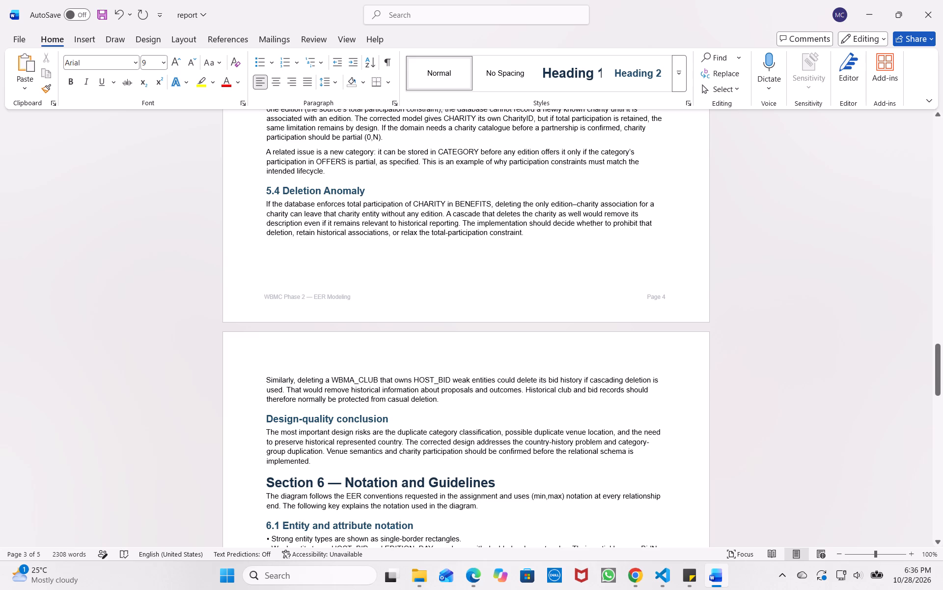
{"action": "scroll", "coordinate": [331, 222], "scroll_direction": "down", "scroll_amount": 1}
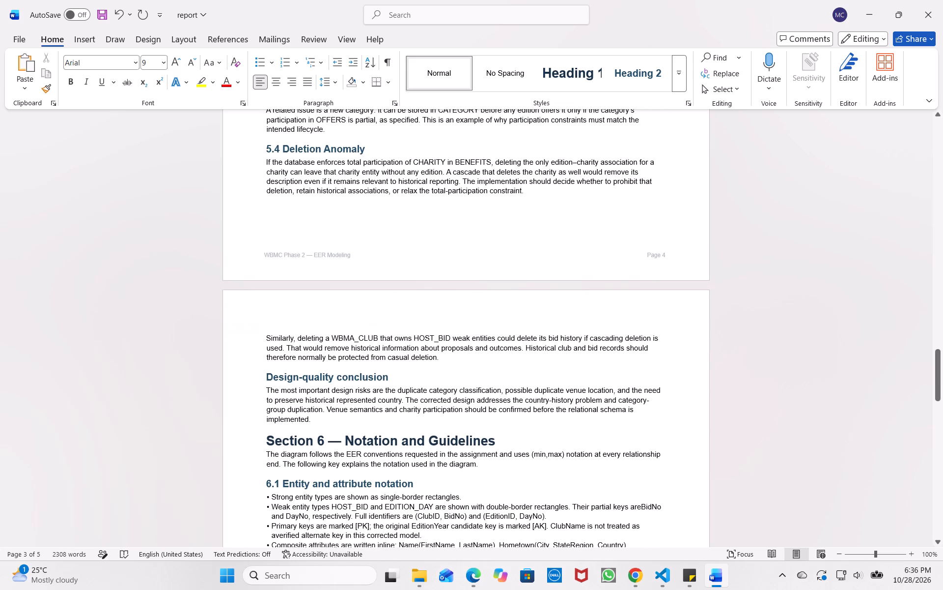
{"action": "scroll", "coordinate": [331, 222], "scroll_direction": "down", "scroll_amount": 1}
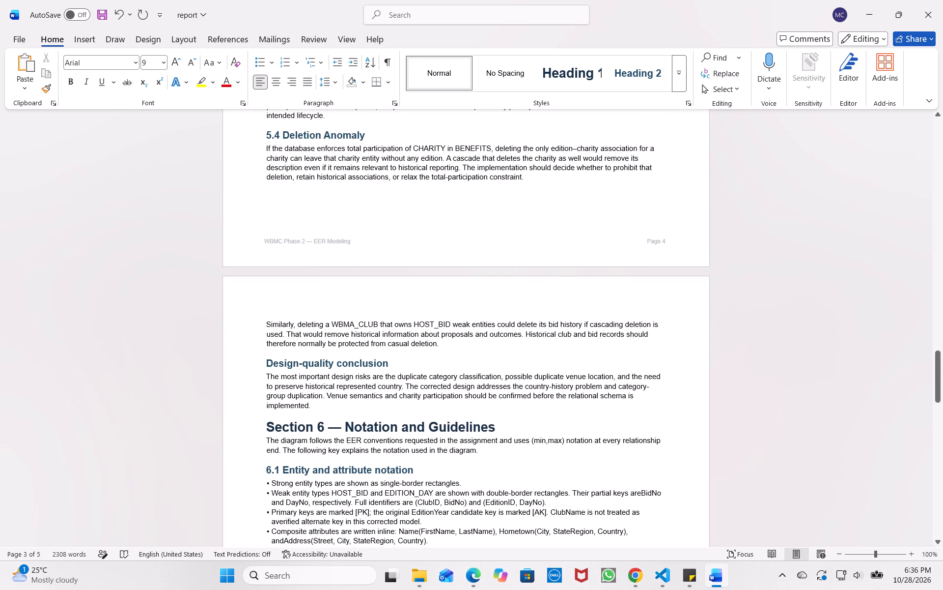
Review the Design-quality conclusion and Section 6, from the 6.1 notation bullets through the 6.2 relationship constraints table to the 6.3 heading.
{"action": "scroll", "coordinate": [331, 222], "scroll_direction": "down", "scroll_amount": 1}
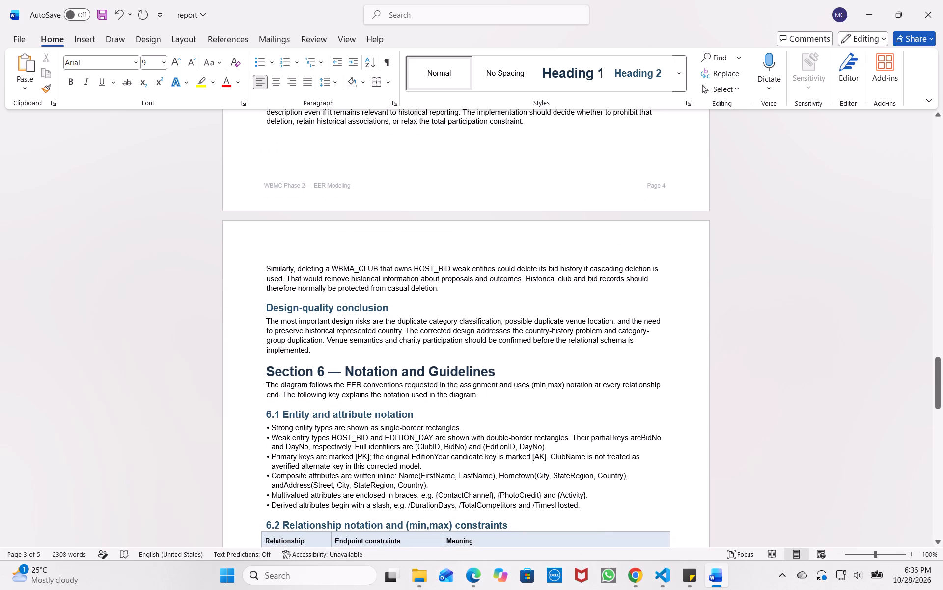
{"action": "scroll", "coordinate": [331, 222], "scroll_direction": "down", "scroll_amount": 1}
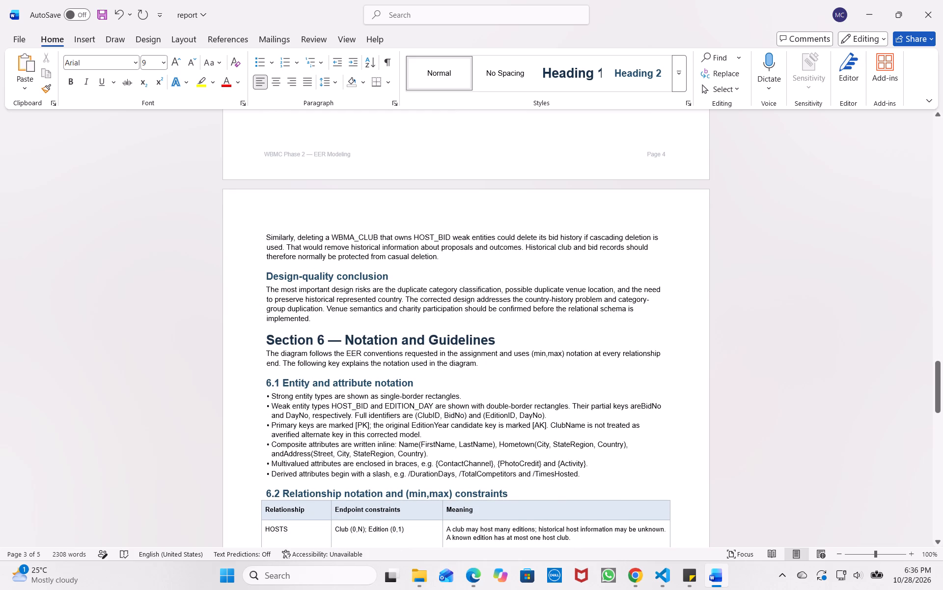
{"action": "scroll", "coordinate": [331, 222], "scroll_direction": "down", "scroll_amount": 2}
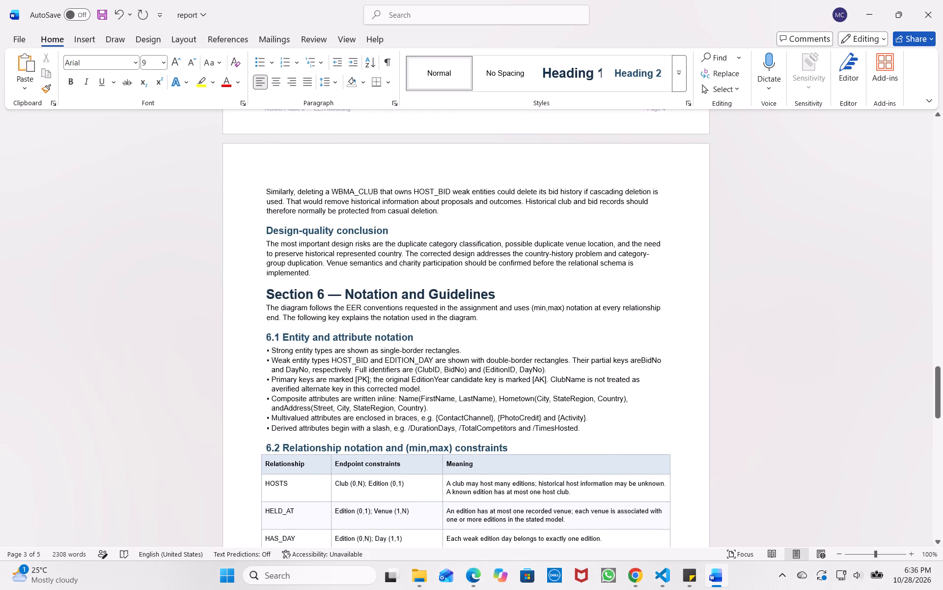
{"action": "scroll", "coordinate": [319, 276], "scroll_direction": "down", "scroll_amount": 2}
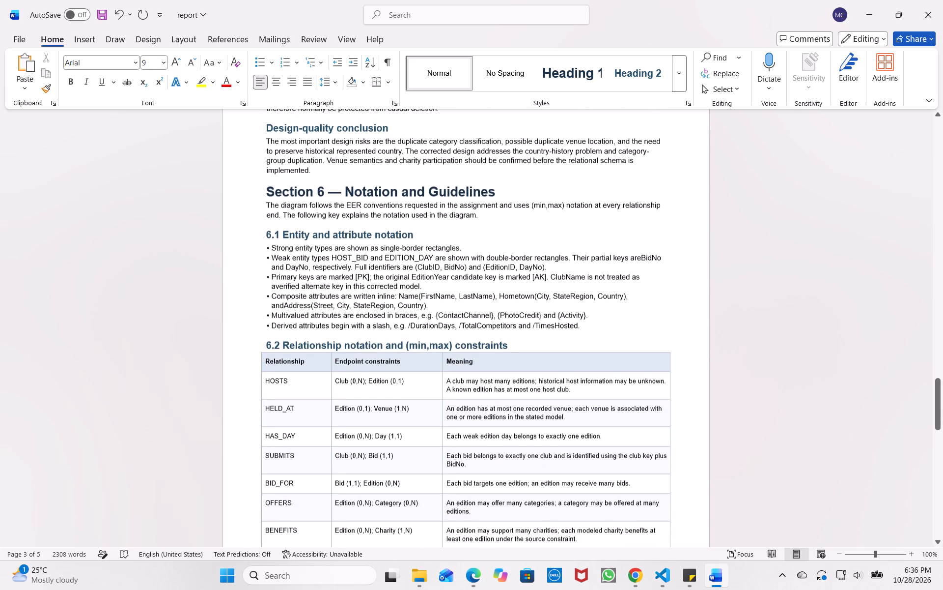
{"action": "scroll", "coordinate": [319, 276], "scroll_direction": "down", "scroll_amount": 2}
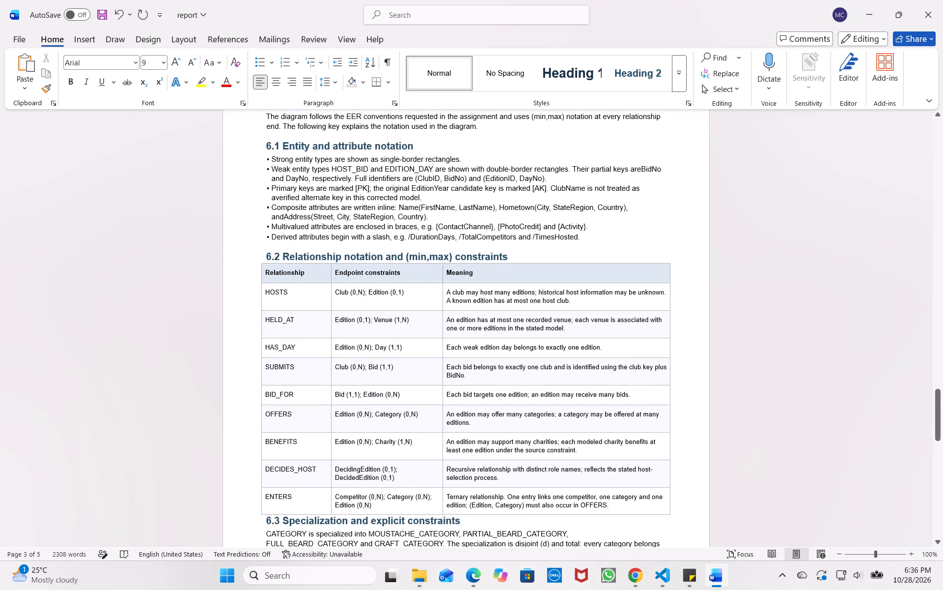
{"action": "scroll", "coordinate": [319, 276], "scroll_direction": "down", "scroll_amount": 3}
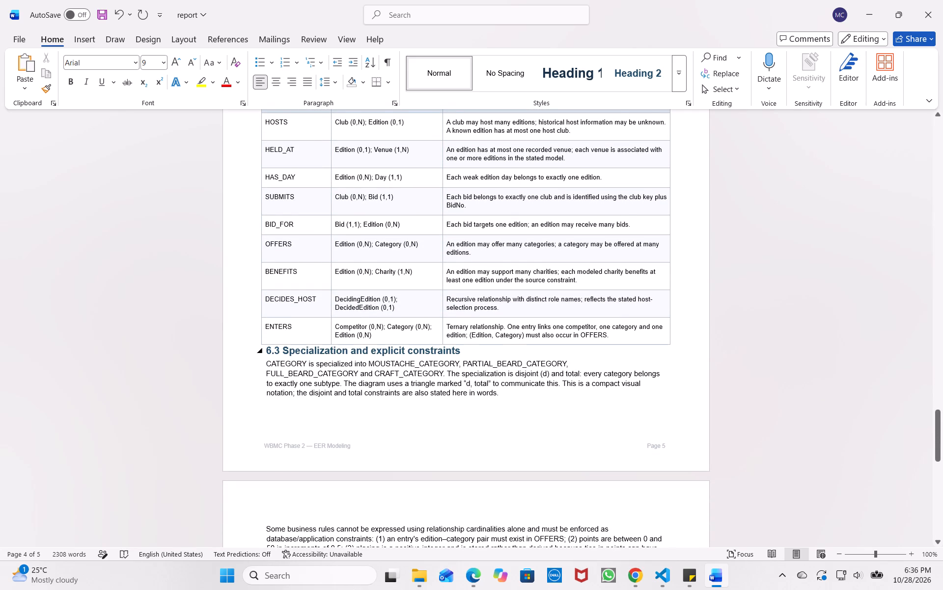
Insert four blank lines before the heading "6.3 Specialization and explicit constraints" to push it onto the next page.
{"action": "left_click", "coordinate": [266, 351]}
{"action": "key", "text": "Return"}
{"action": "key", "text": "Return"}
{"action": "key", "text": "Return"}
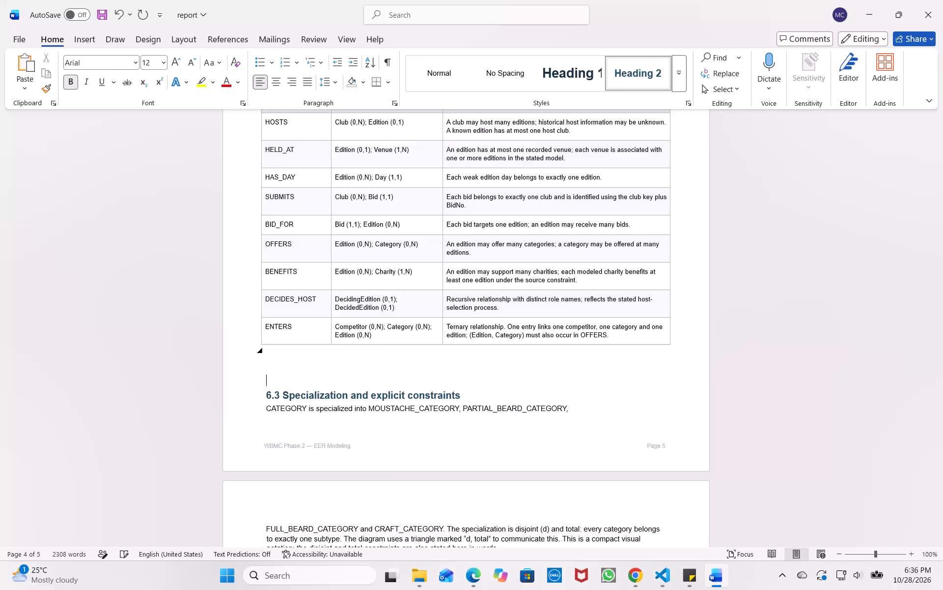
{"action": "key", "text": "Return"}
Review 6.3, 6.4 Notational deviations and the References and source notes through to the end of the report.
{"action": "scroll", "coordinate": [344, 348], "scroll_direction": "down", "scroll_amount": 2}
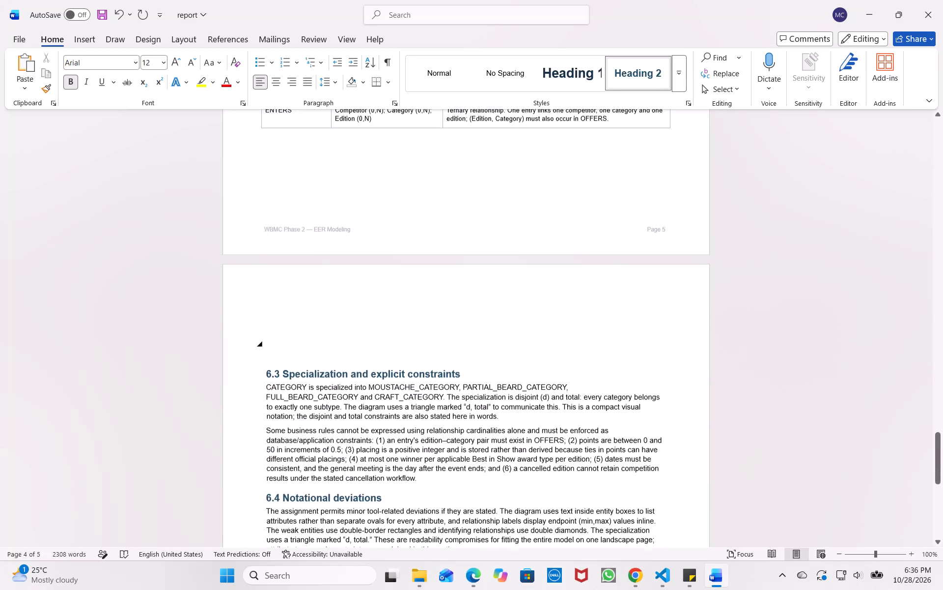
{"action": "scroll", "coordinate": [344, 348], "scroll_direction": "down", "scroll_amount": 4}
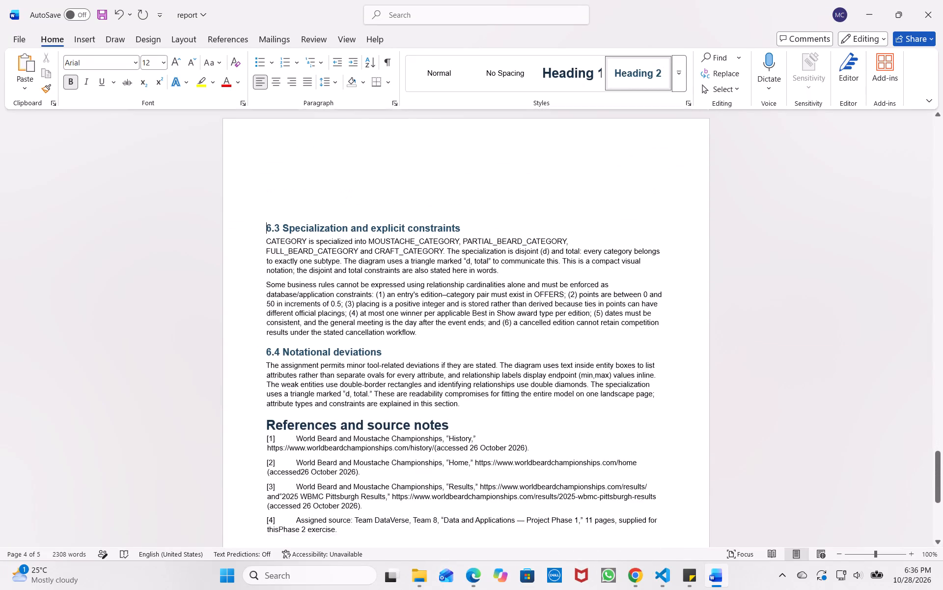
{"action": "scroll", "coordinate": [344, 348], "scroll_direction": "down", "scroll_amount": 2}
{"action": "scroll", "coordinate": [344, 348], "scroll_direction": "up", "scroll_amount": 1}
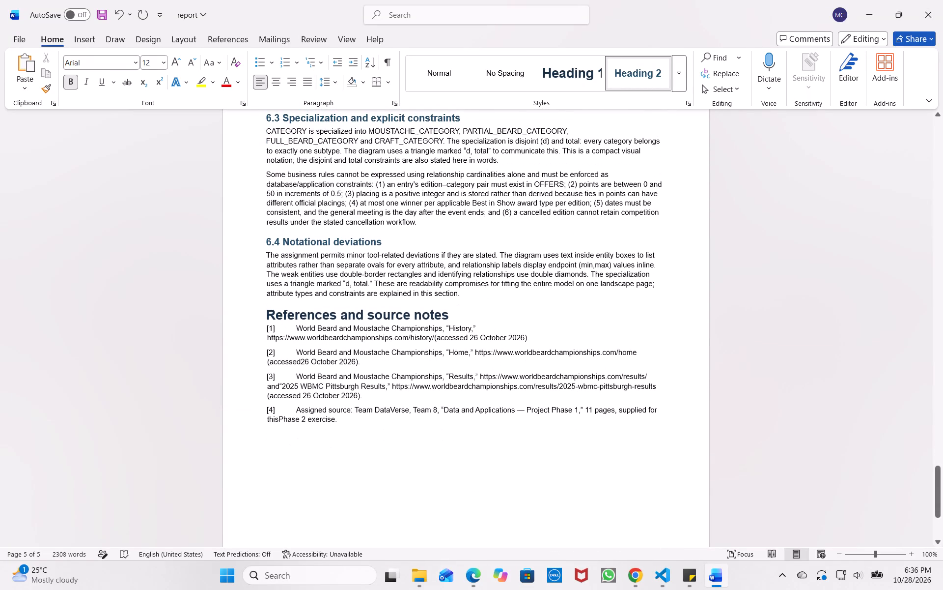
{"action": "left_click", "coordinate": [352, 430]}
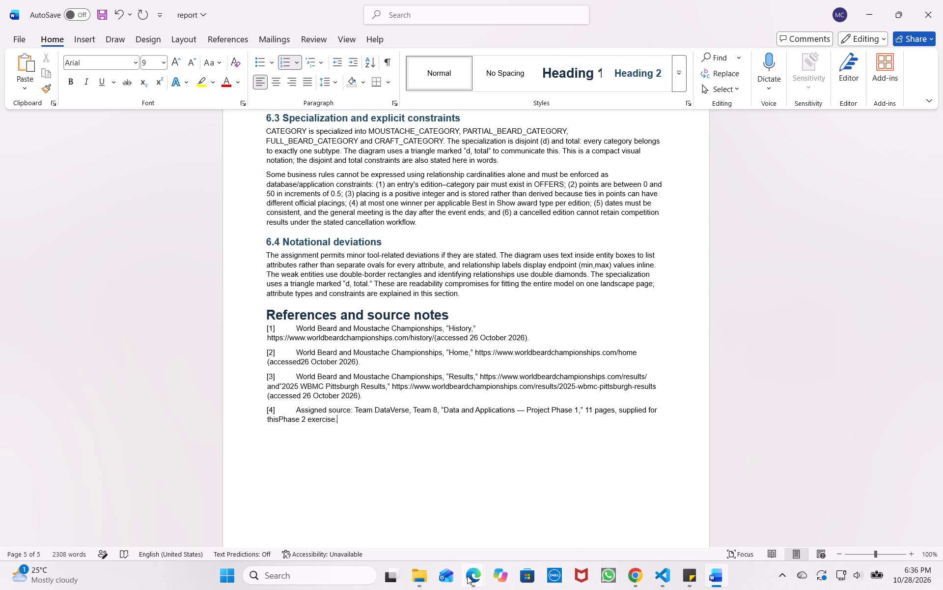
Switch to the Project_Phase_2.pdf brief in Edge and read the Points to Remember, the genAI usage rule and the Submission requirements.
{"action": "left_click", "coordinate": [525, 530]}
{"action": "scroll", "coordinate": [598, 426], "scroll_direction": "down", "scroll_amount": 4}
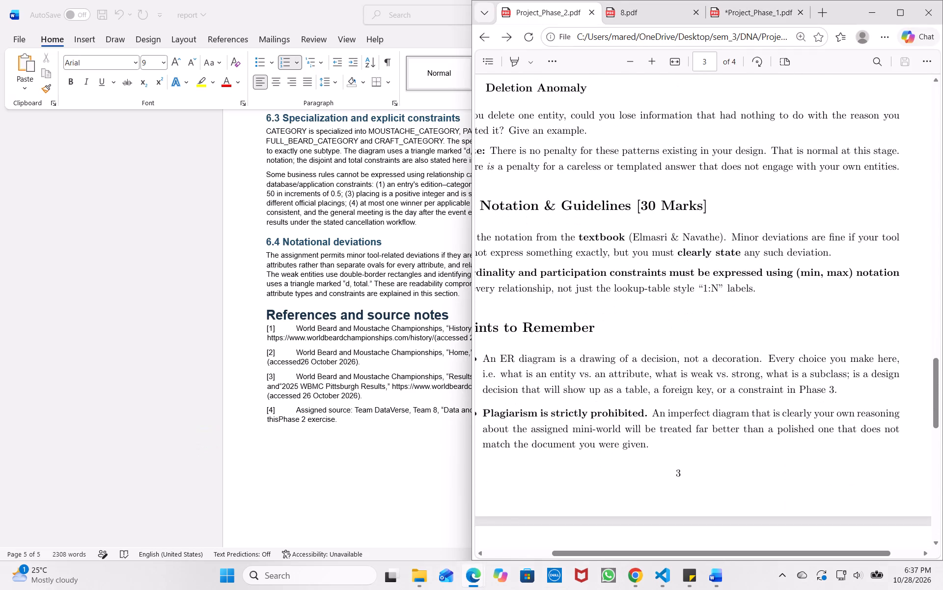
{"action": "scroll", "coordinate": [598, 426], "scroll_direction": "down", "scroll_amount": 3}
{"action": "scroll", "coordinate": [598, 426], "scroll_direction": "right", "scroll_amount": 2}
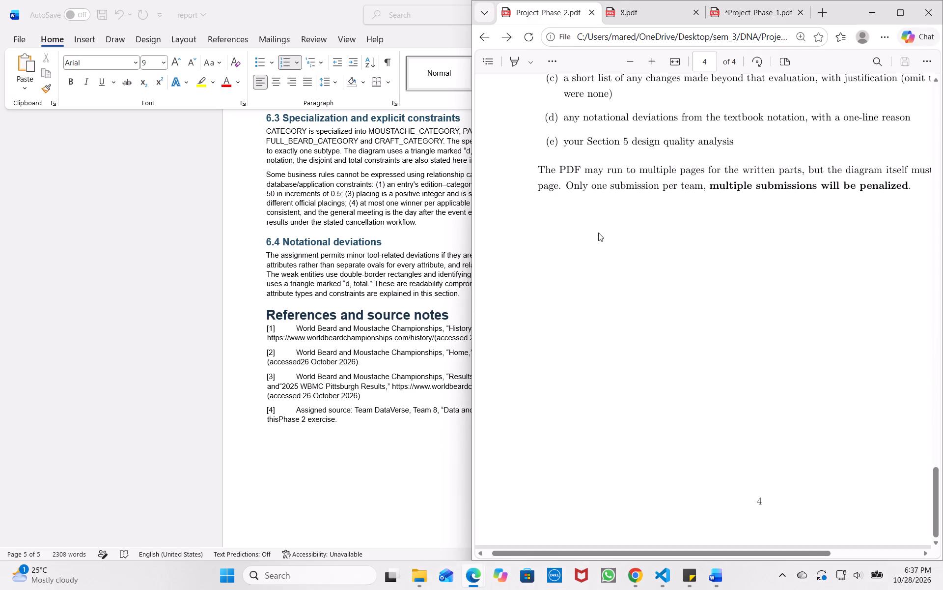
{"action": "scroll", "coordinate": [598, 233], "scroll_direction": "up", "scroll_amount": 2}
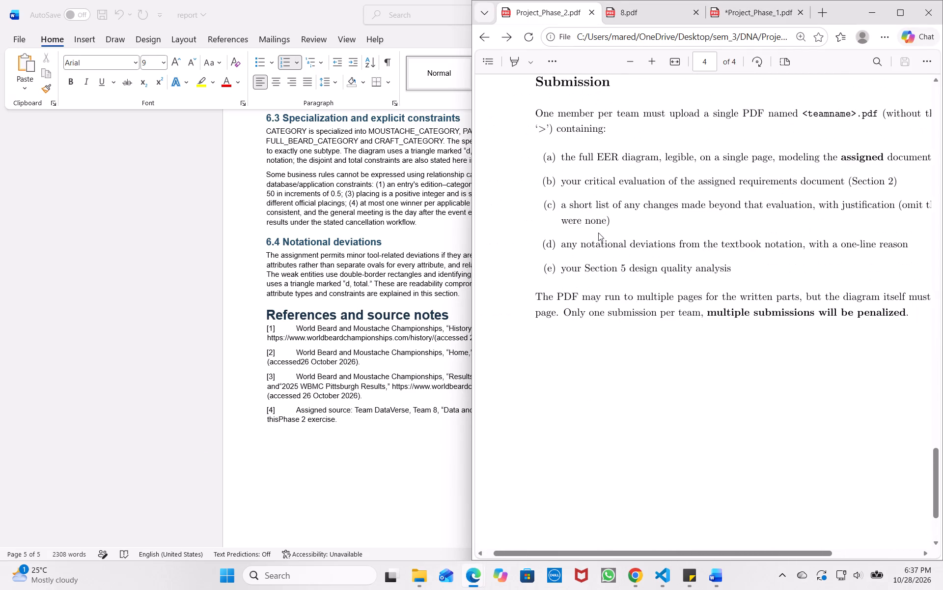
{"action": "scroll", "coordinate": [598, 233], "scroll_direction": "up", "scroll_amount": 2}
{"action": "scroll", "coordinate": [598, 233], "scroll_direction": "left", "scroll_amount": 1}
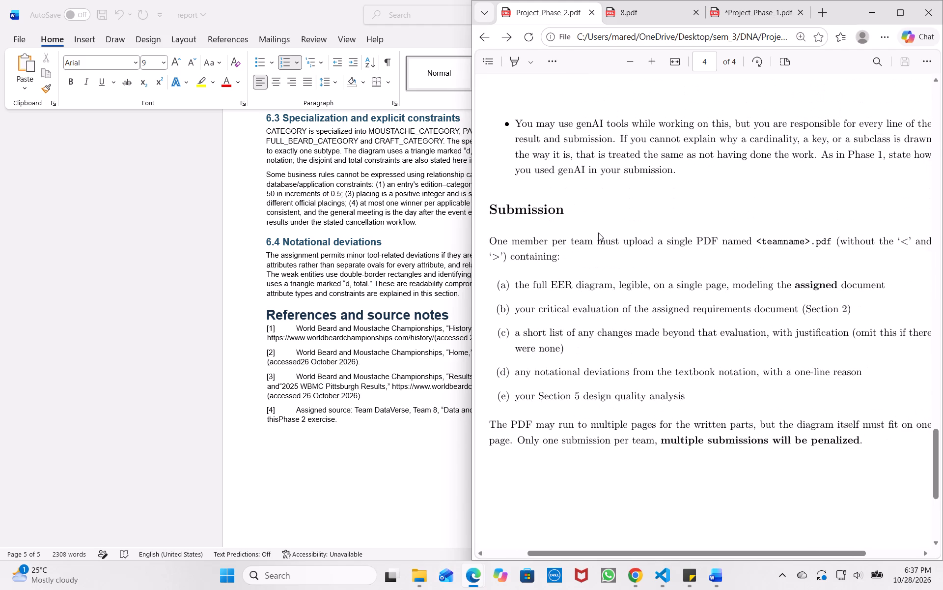
{"action": "scroll", "coordinate": [598, 233], "scroll_direction": "left", "scroll_amount": 1}
{"action": "scroll", "coordinate": [598, 233], "scroll_direction": "down", "scroll_amount": 1}
{"action": "scroll", "coordinate": [598, 233], "scroll_direction": "up", "scroll_amount": 1}
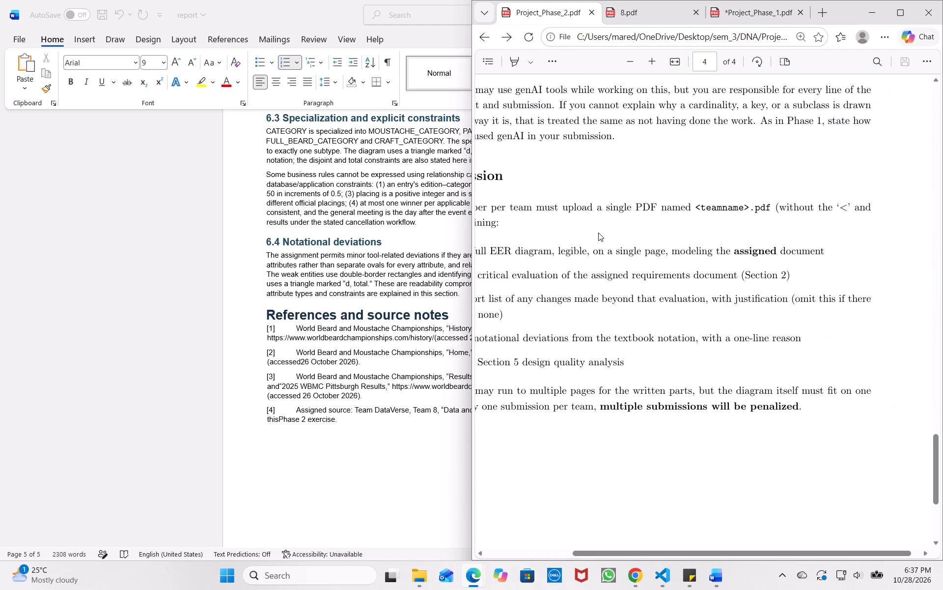
{"action": "scroll", "coordinate": [598, 233], "scroll_direction": "up", "scroll_amount": 1}
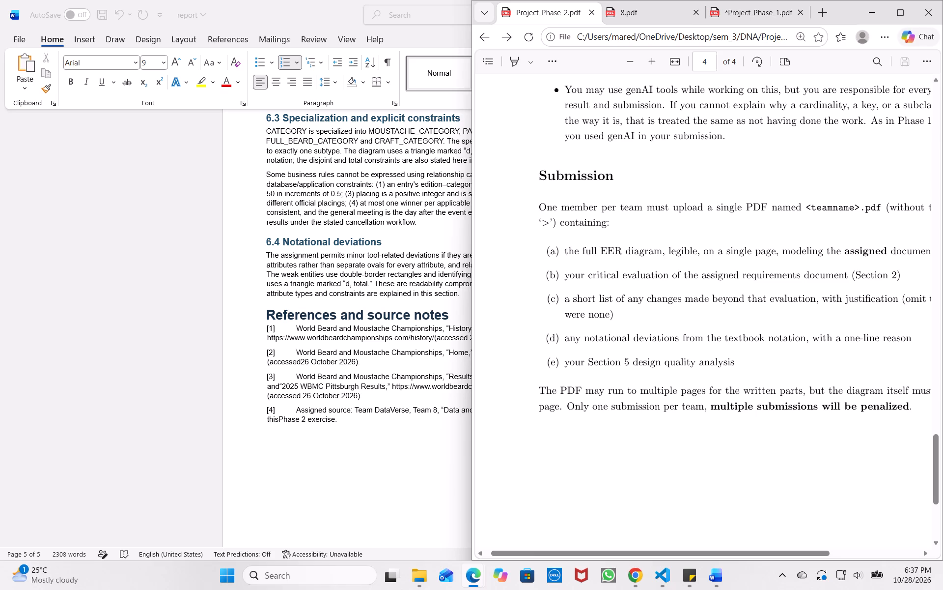
{"action": "scroll", "coordinate": [760, 337], "scroll_direction": "down", "scroll_amount": 1}
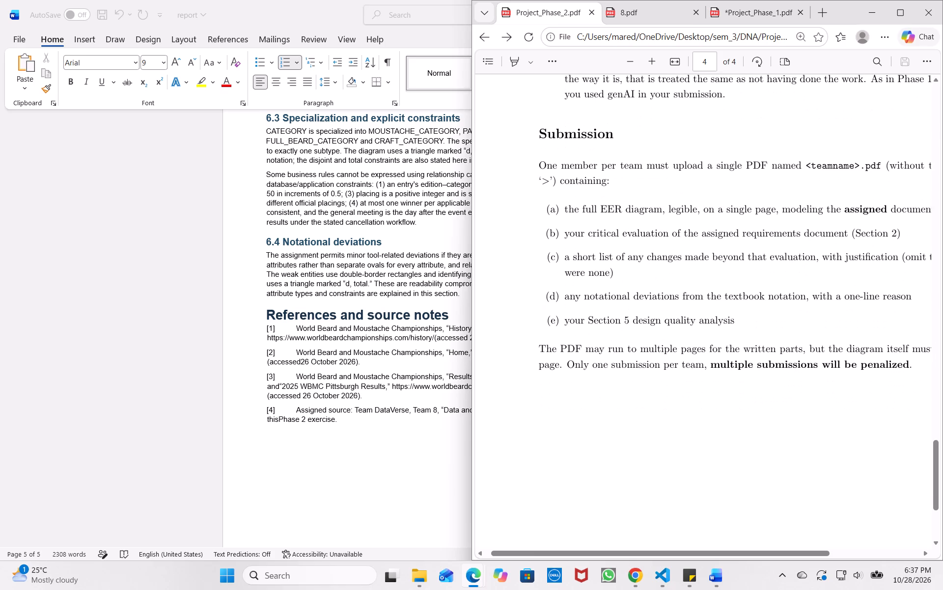
{"action": "scroll", "coordinate": [694, 311], "scroll_direction": "up", "scroll_amount": 1}
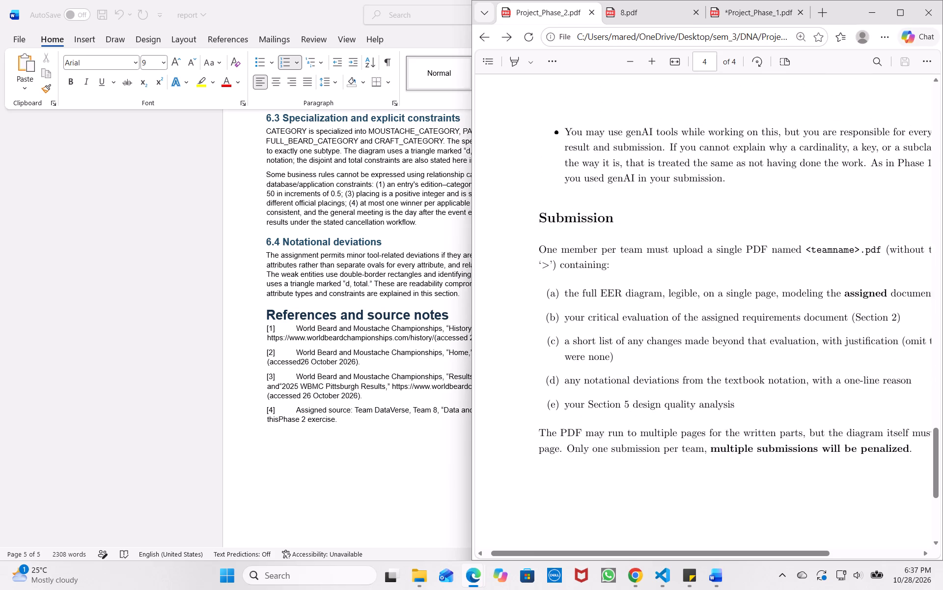
{"action": "scroll", "coordinate": [694, 311], "scroll_direction": "up", "scroll_amount": 4}
{"action": "scroll", "coordinate": [694, 311], "scroll_direction": "left", "scroll_amount": 1}
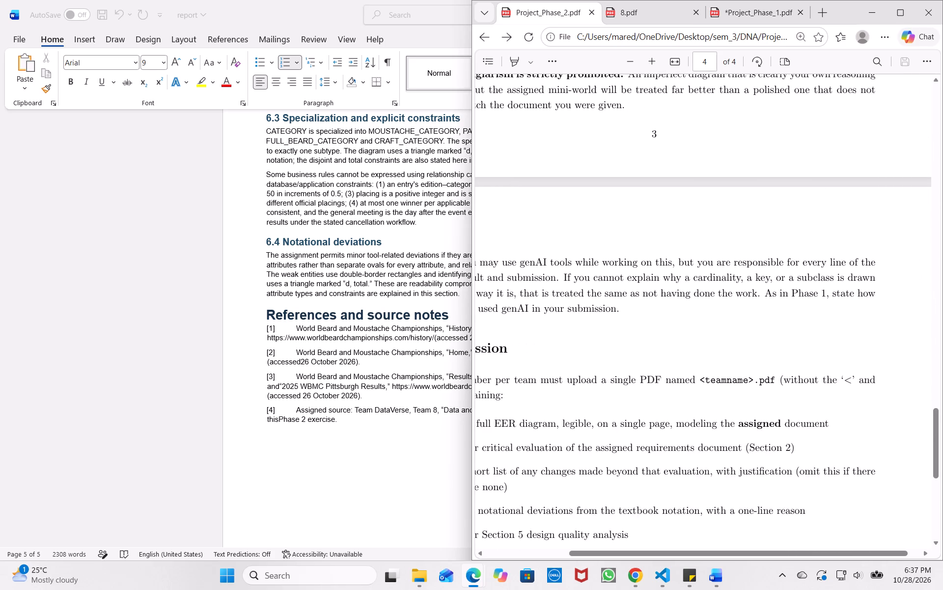
{"action": "scroll", "coordinate": [694, 311], "scroll_direction": "left", "scroll_amount": 2}
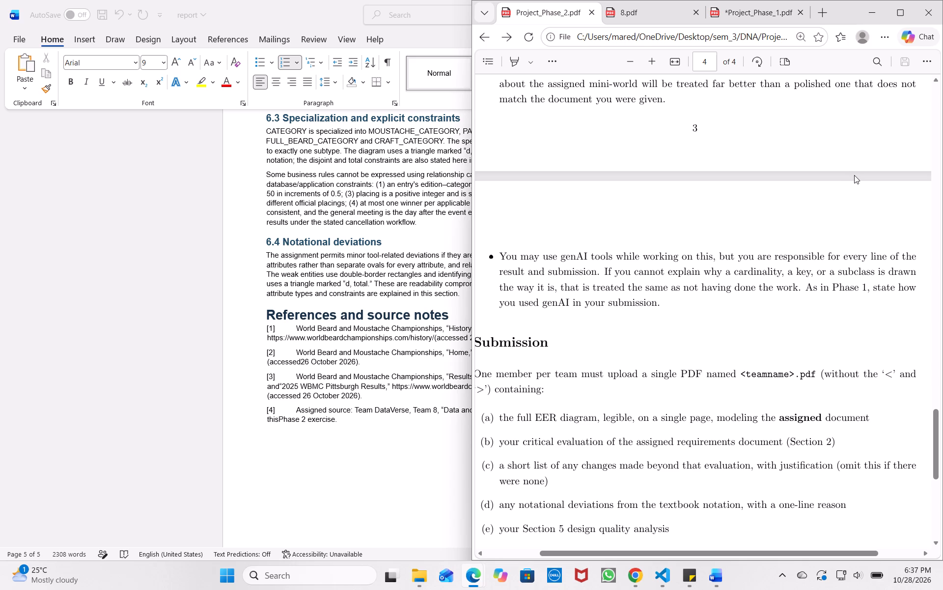
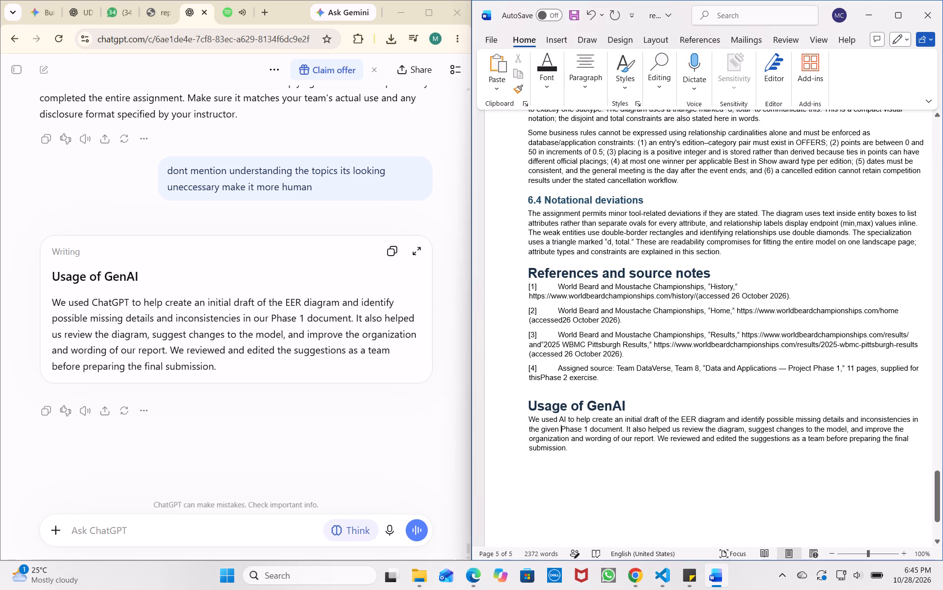
{"action": "left_click", "coordinate": [565, 426]}
{"action": "key", "text": "BackSpace"}
{"action": "key", "text": "p"}
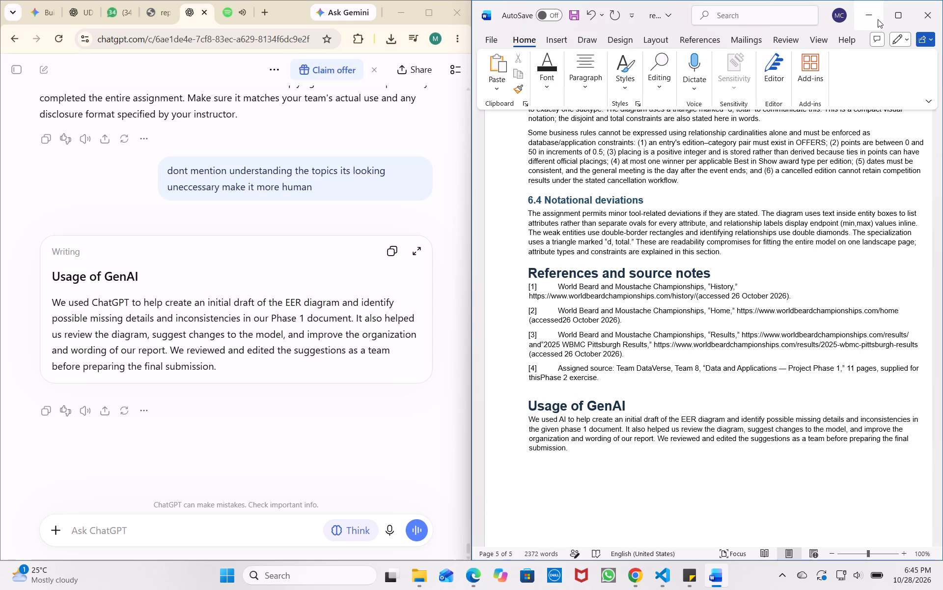
Maximize the report window and review the document from Section 2 through the Section 3 table of changes.
{"action": "left_click", "coordinate": [891, 17]}
{"action": "scroll", "coordinate": [471, 267], "scroll_direction": "up", "scroll_amount": 7}
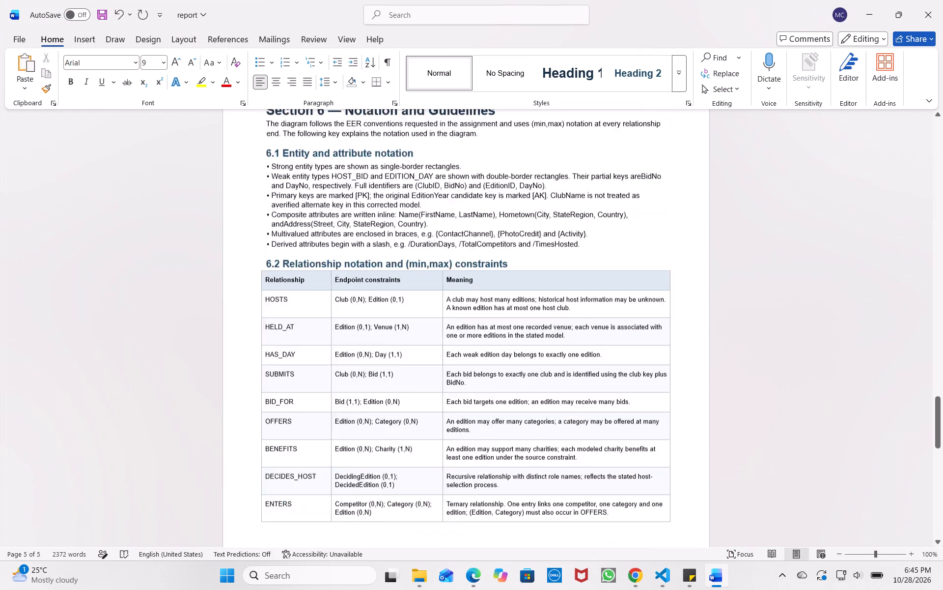
{"action": "scroll", "coordinate": [471, 267], "scroll_direction": "up", "scroll_amount": 14}
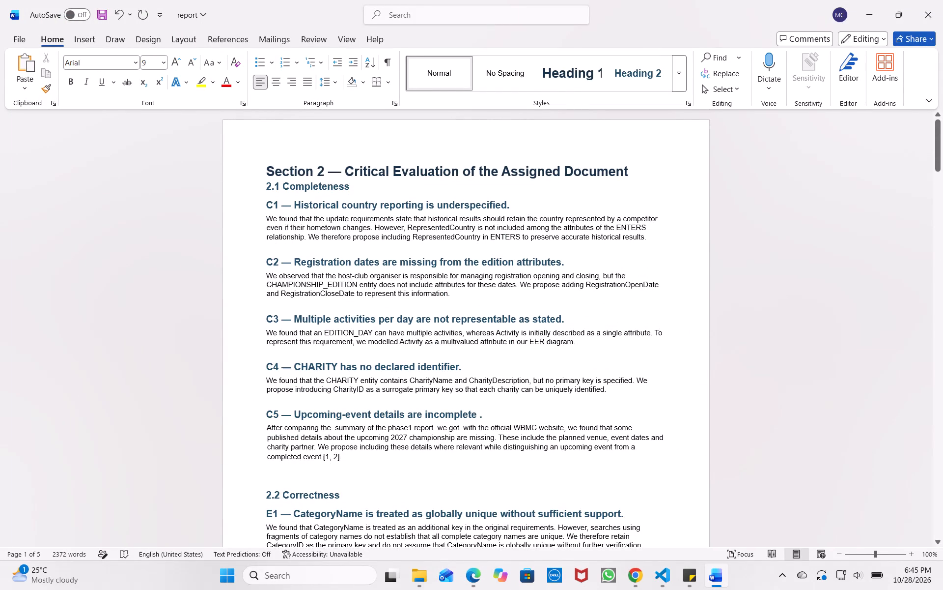
{"action": "scroll", "coordinate": [342, 221], "scroll_direction": "down", "scroll_amount": 5}
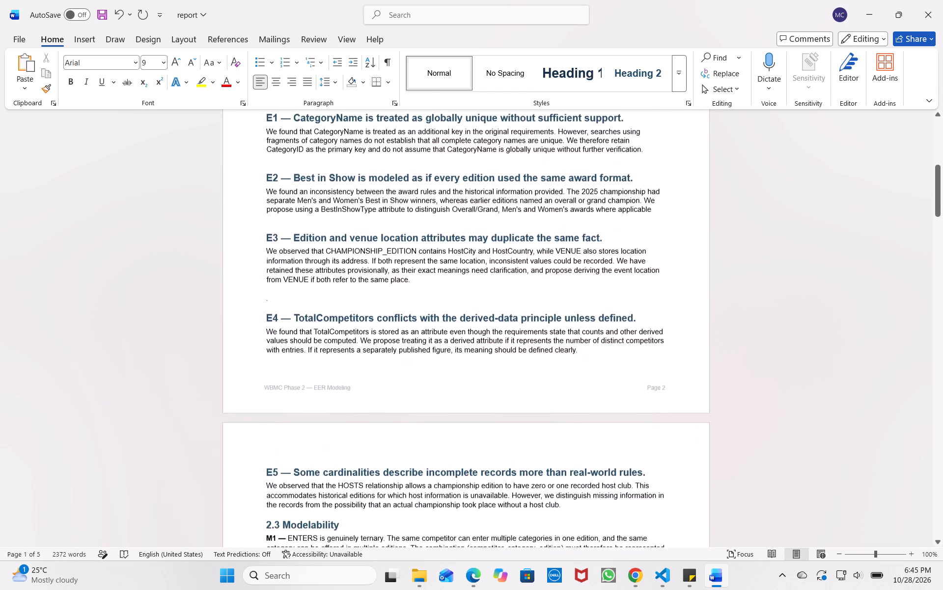
{"action": "scroll", "coordinate": [342, 221], "scroll_direction": "down", "scroll_amount": 5}
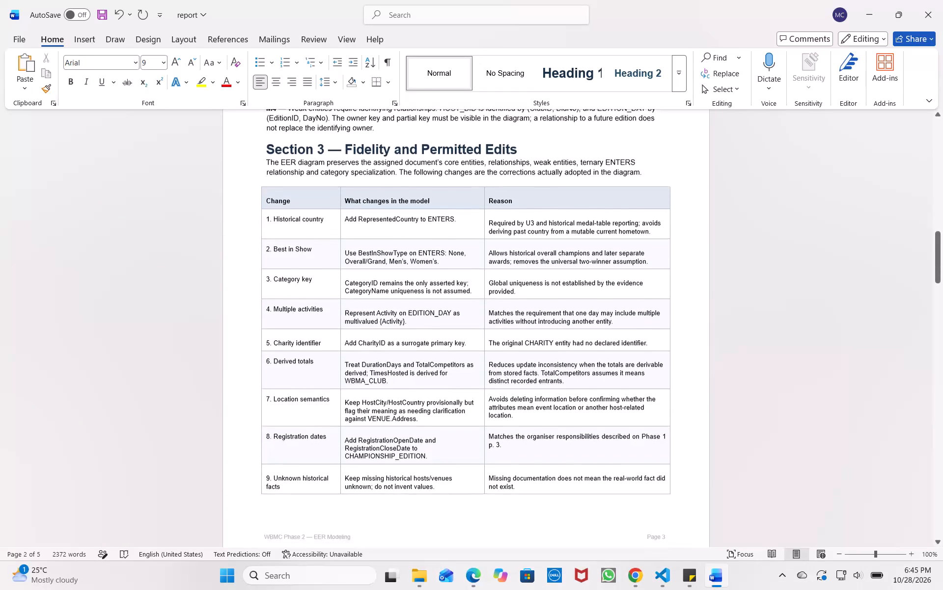
{"action": "scroll", "coordinate": [342, 221], "scroll_direction": "down", "scroll_amount": 3}
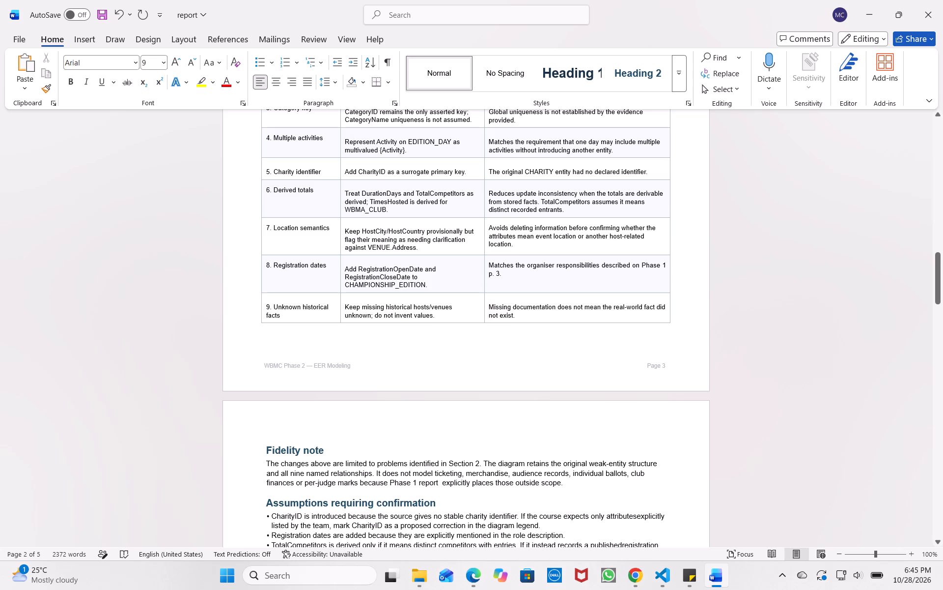
{"action": "scroll", "coordinate": [506, 273], "scroll_direction": "up", "scroll_amount": 12}
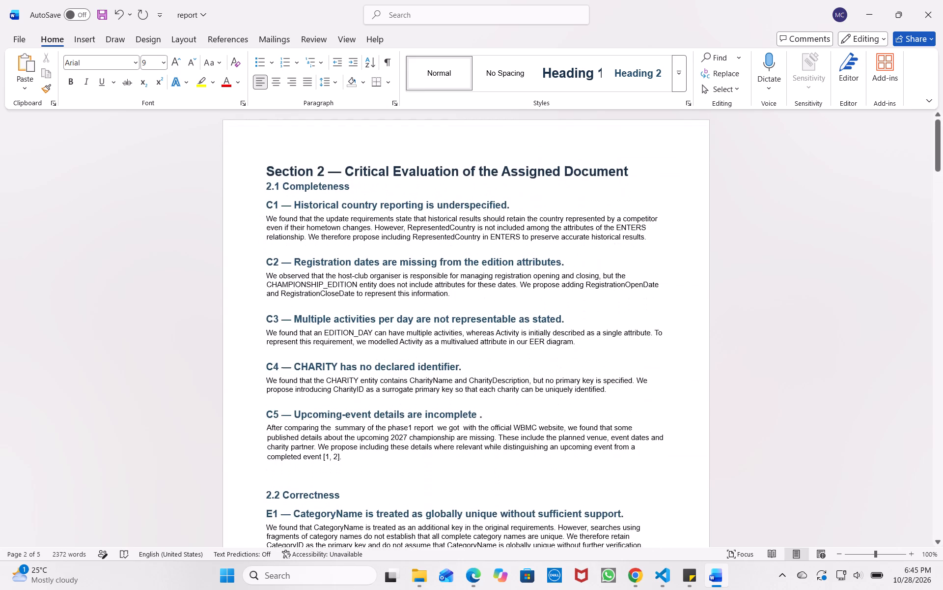
{"action": "scroll", "coordinate": [506, 273], "scroll_direction": "down", "scroll_amount": 9}
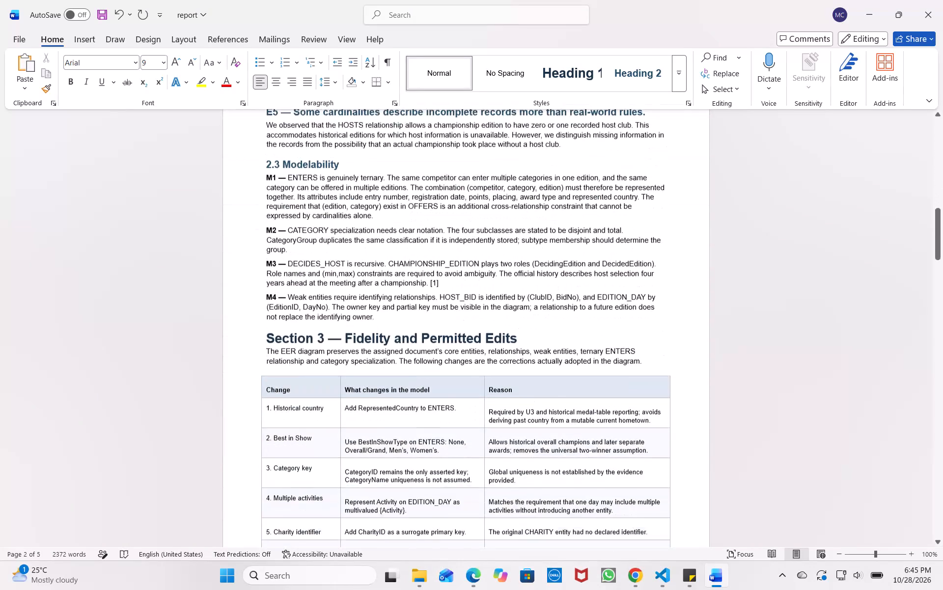
{"action": "scroll", "coordinate": [542, 359], "scroll_direction": "down", "scroll_amount": 1}
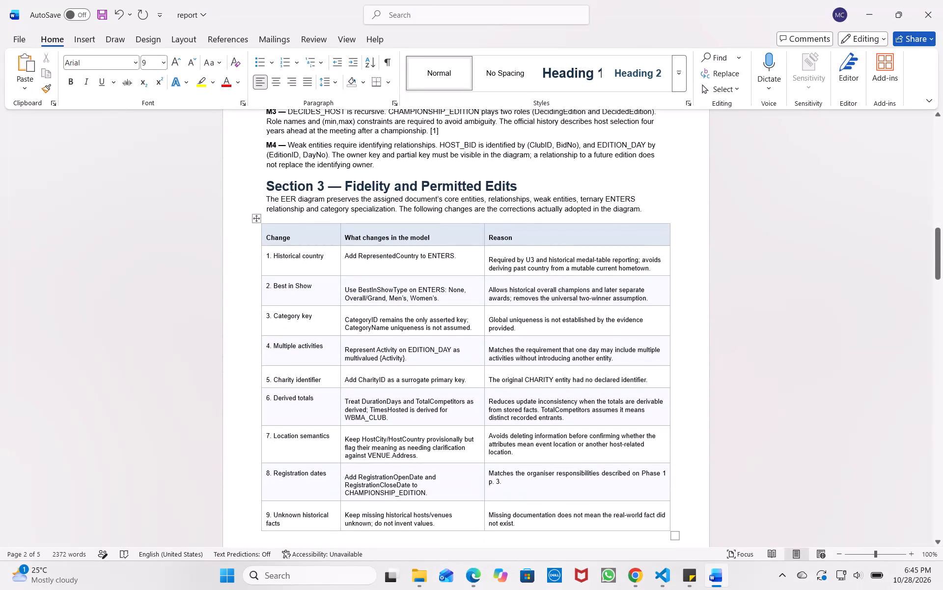
{"action": "scroll", "coordinate": [502, 428], "scroll_direction": "down", "scroll_amount": 1}
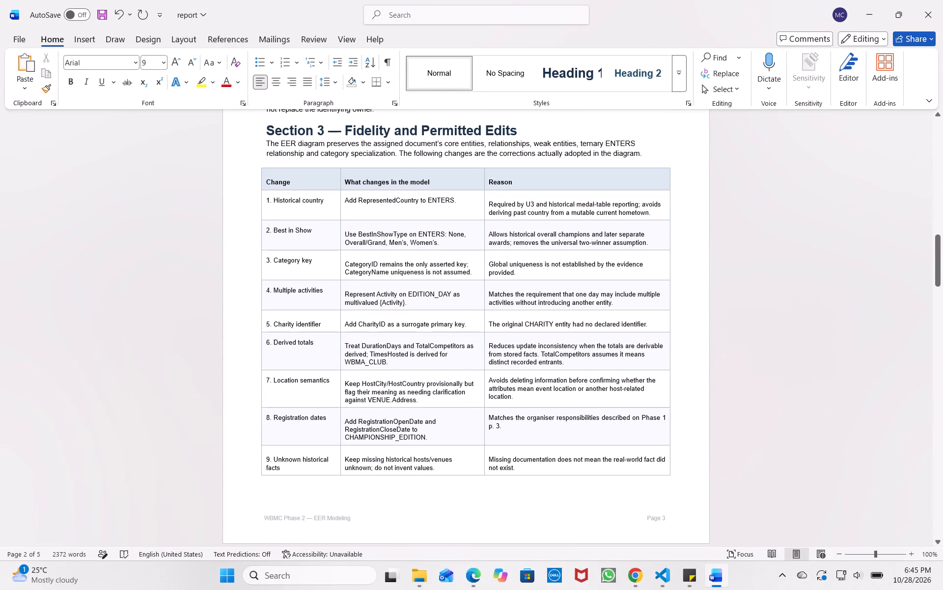
Remove the full stop after "p. 3" in the Registration dates reason, undoing the further deletion of the page number.
{"action": "left_click", "coordinate": [502, 425]}
{"action": "key", "text": "BackSpace"}
{"action": "key", "text": "BackSpace"}
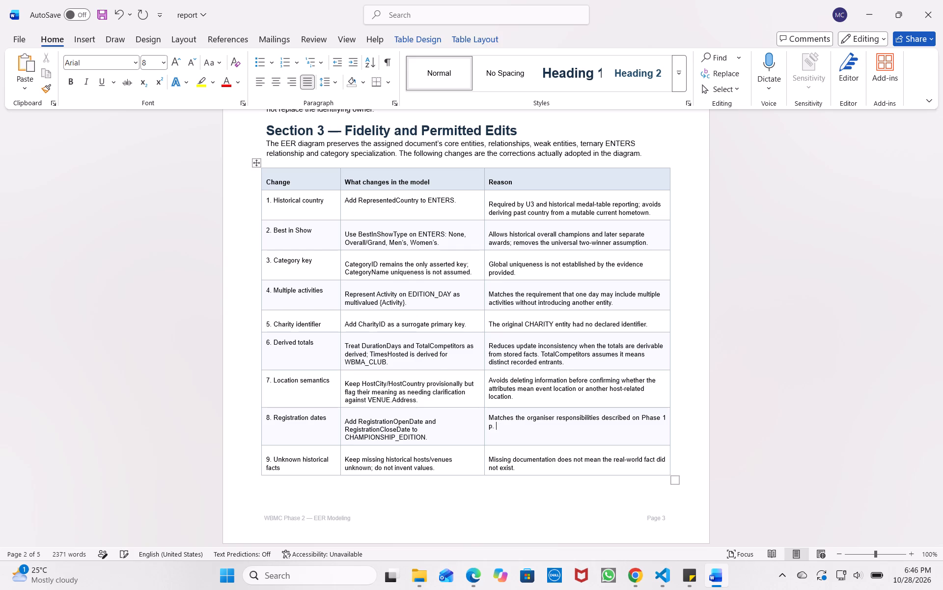
{"action": "key", "text": "BackSpace"}
{"action": "key", "text": "ctrl+z"}
{"action": "key", "text": "ctrl+z"}
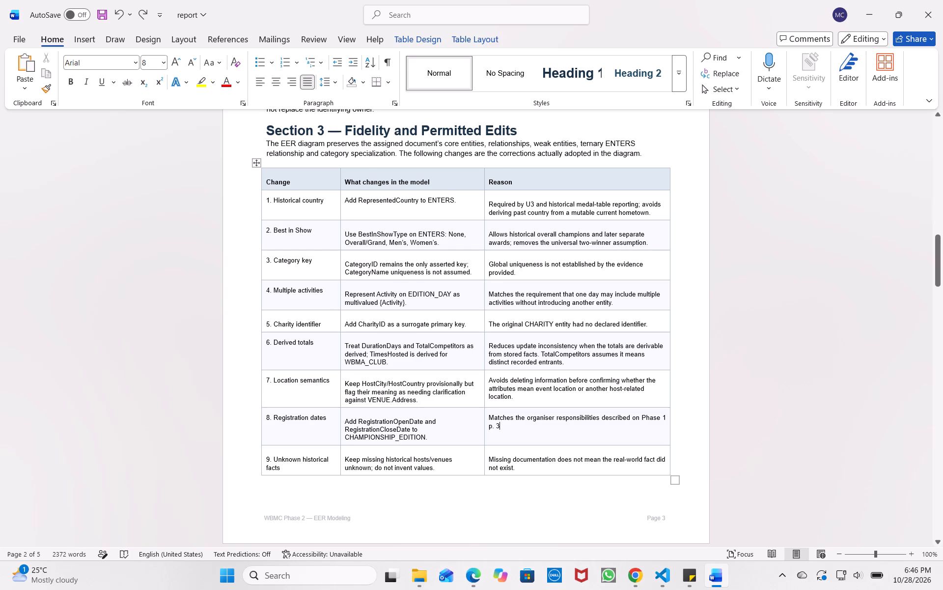
Check the Section 3 changes table and Fidelity note, and reread Section 2 from the start through 2.3 Modelability.
{"action": "scroll", "coordinate": [400, 377], "scroll_direction": "down", "scroll_amount": 2}
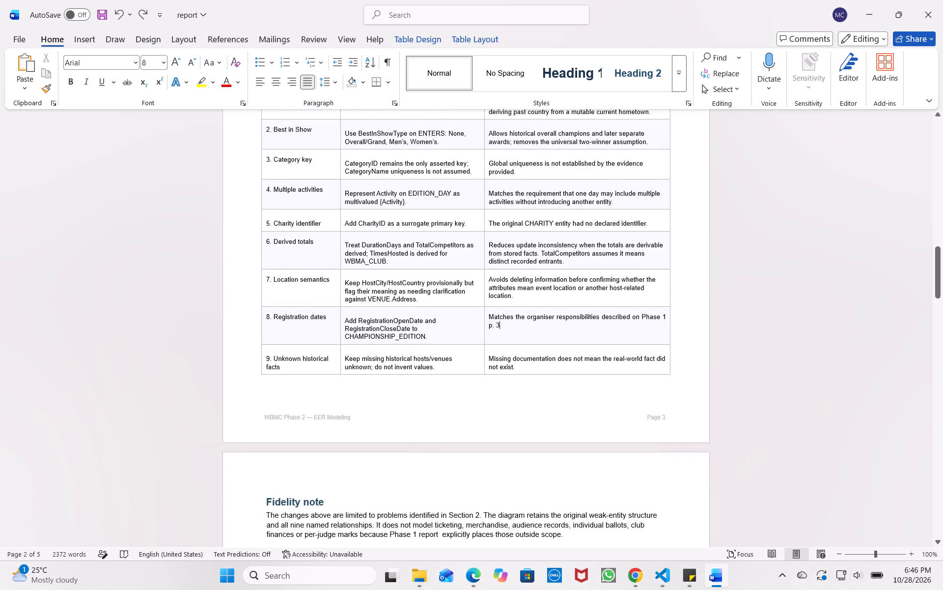
{"action": "scroll", "coordinate": [356, 371], "scroll_direction": "down", "scroll_amount": 1}
{"action": "scroll", "coordinate": [356, 371], "scroll_direction": "up", "scroll_amount": 1}
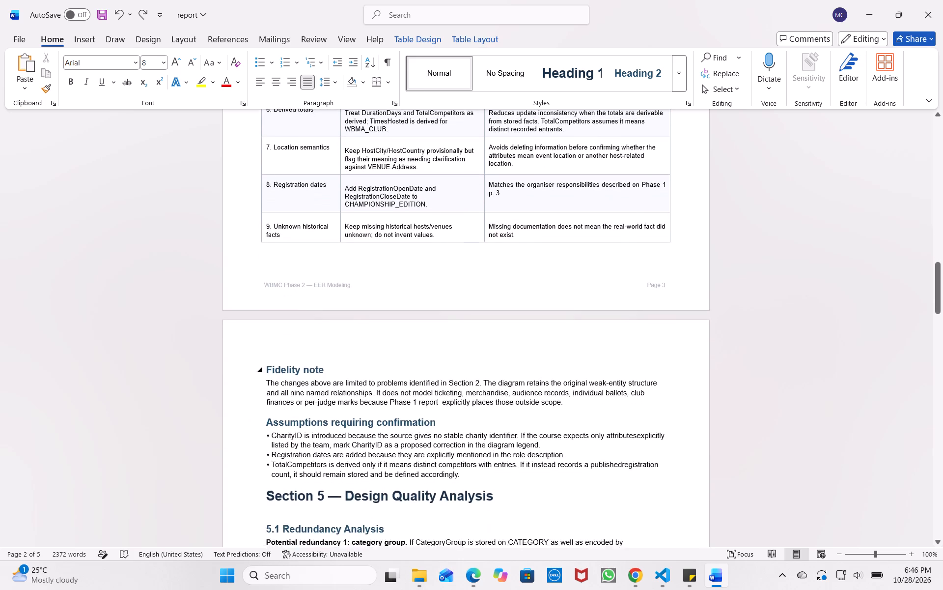
{"action": "scroll", "coordinate": [356, 371], "scroll_direction": "up", "scroll_amount": 6}
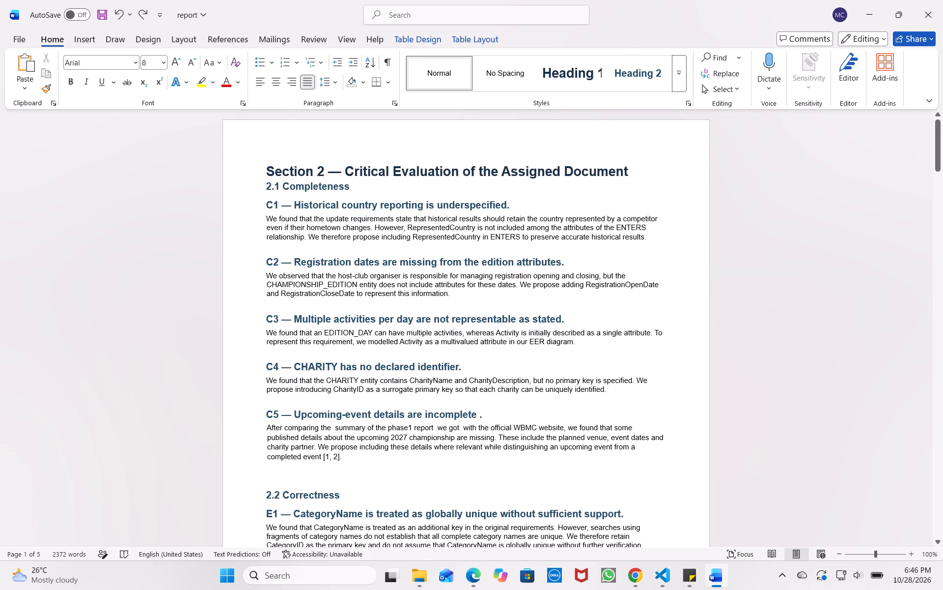
{"action": "scroll", "coordinate": [320, 273], "scroll_direction": "down", "scroll_amount": 4}
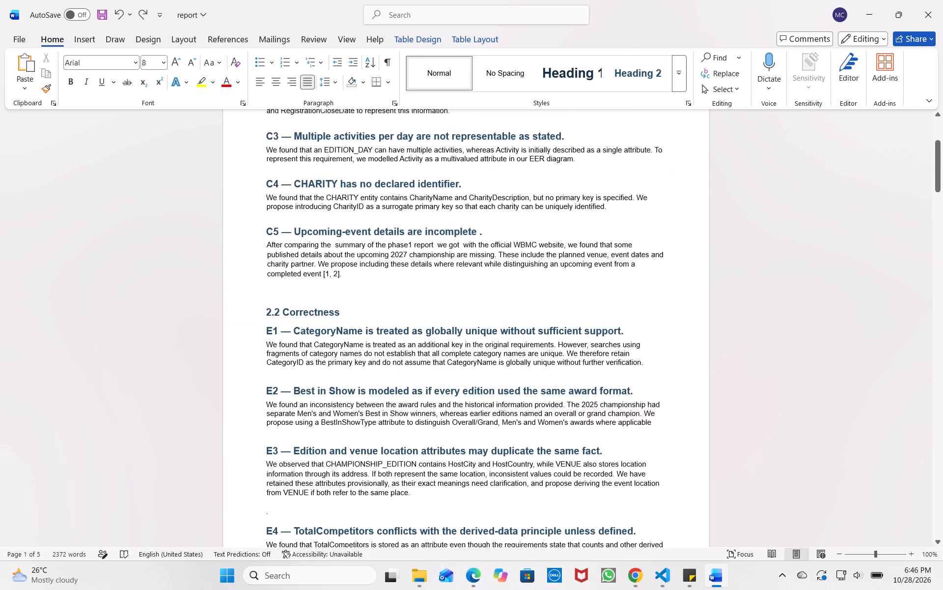
{"action": "scroll", "coordinate": [320, 273], "scroll_direction": "down", "scroll_amount": 3}
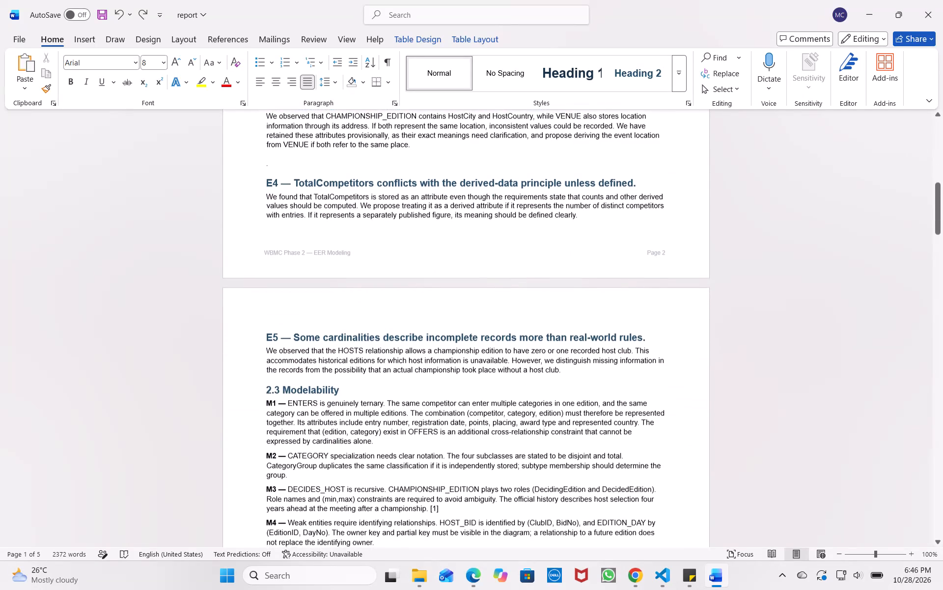
{"action": "scroll", "coordinate": [320, 273], "scroll_direction": "down", "scroll_amount": 1}
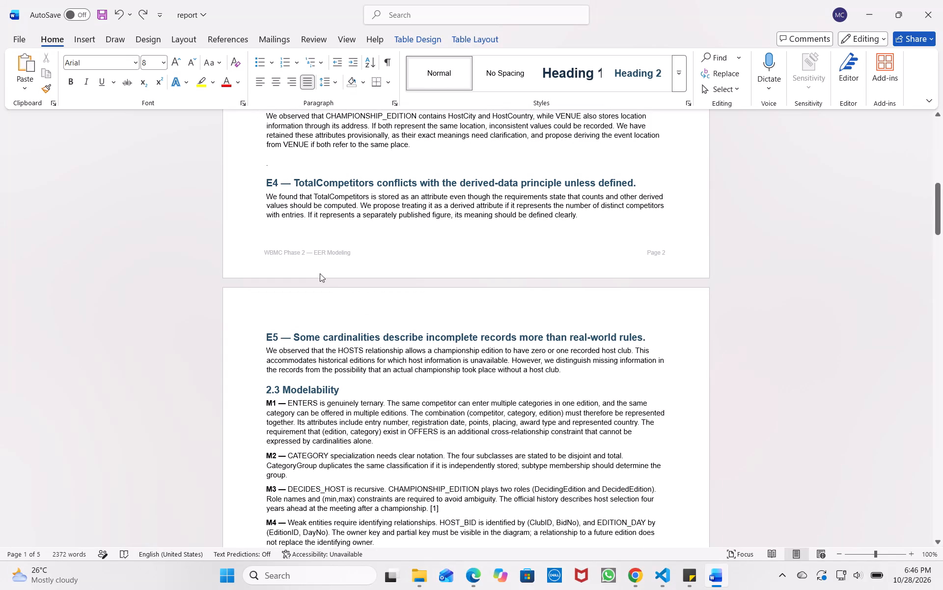
{"action": "scroll", "coordinate": [320, 273], "scroll_direction": "down", "scroll_amount": 1}
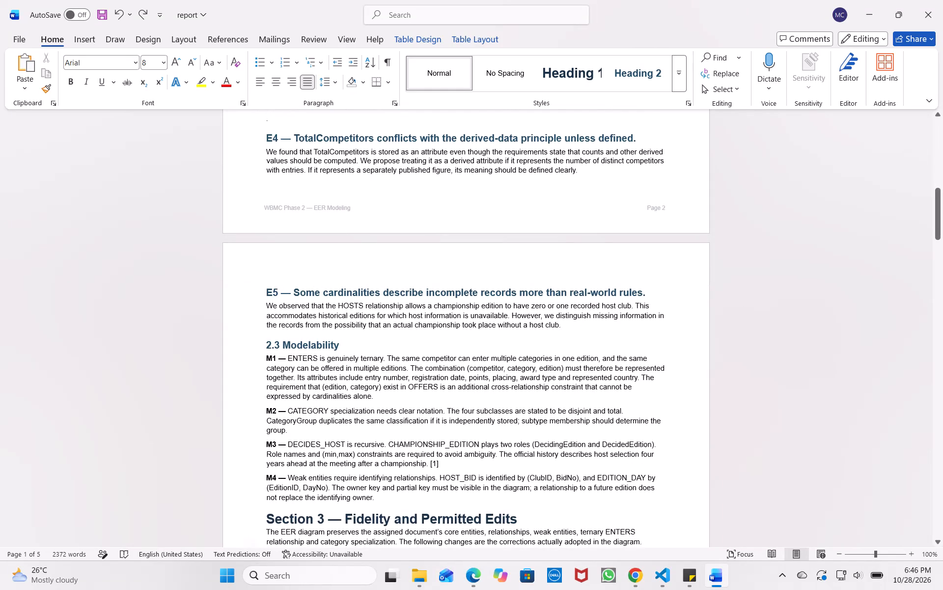
{"action": "scroll", "coordinate": [320, 273], "scroll_direction": "down", "scroll_amount": 1}
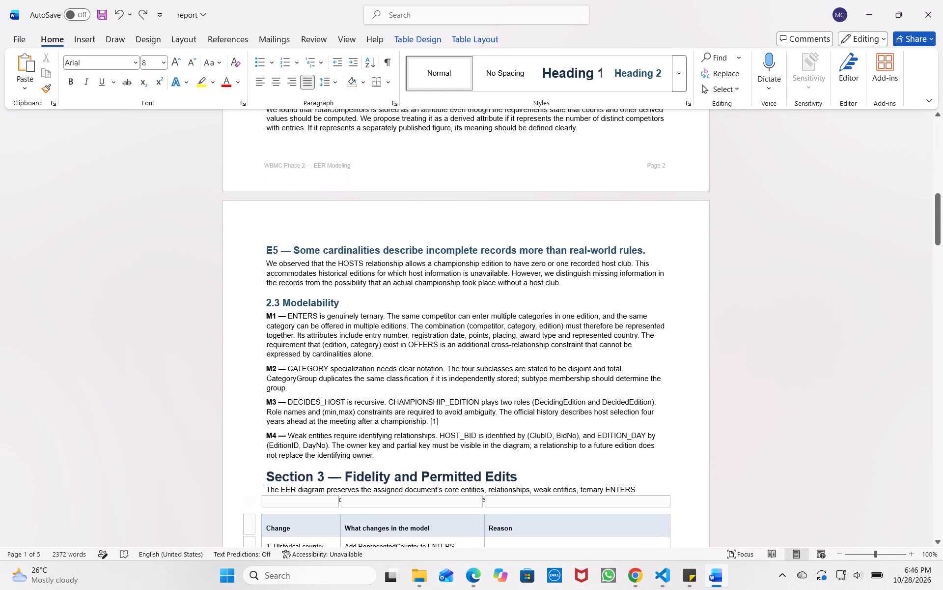
{"action": "scroll", "coordinate": [320, 273], "scroll_direction": "down", "scroll_amount": 3}
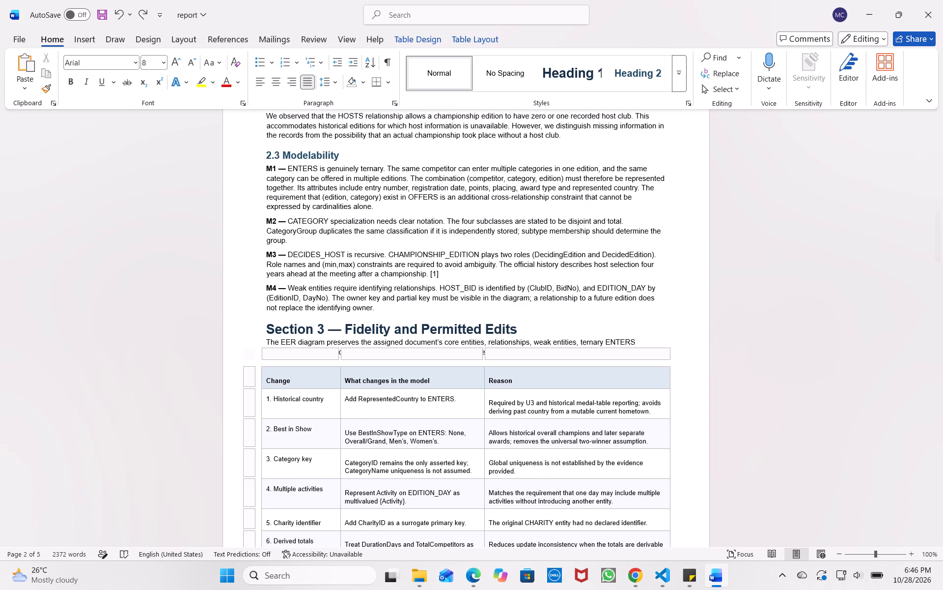
{"action": "scroll", "coordinate": [336, 329], "scroll_direction": "down", "scroll_amount": 1}
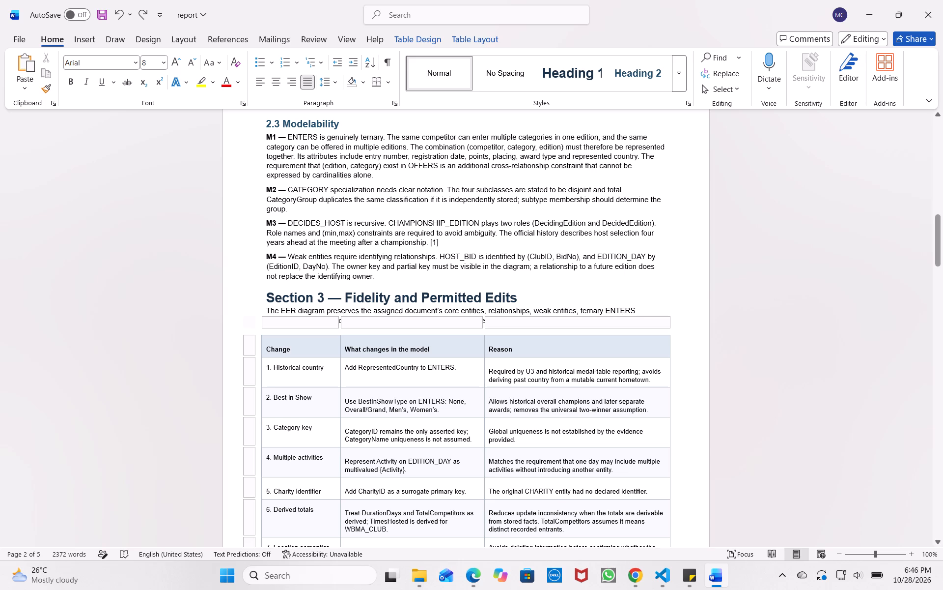
Review the rest of the report, from the Section 3 changes table through the references and Usage of GenAI.
{"action": "scroll", "coordinate": [430, 170], "scroll_direction": "down", "scroll_amount": 5}
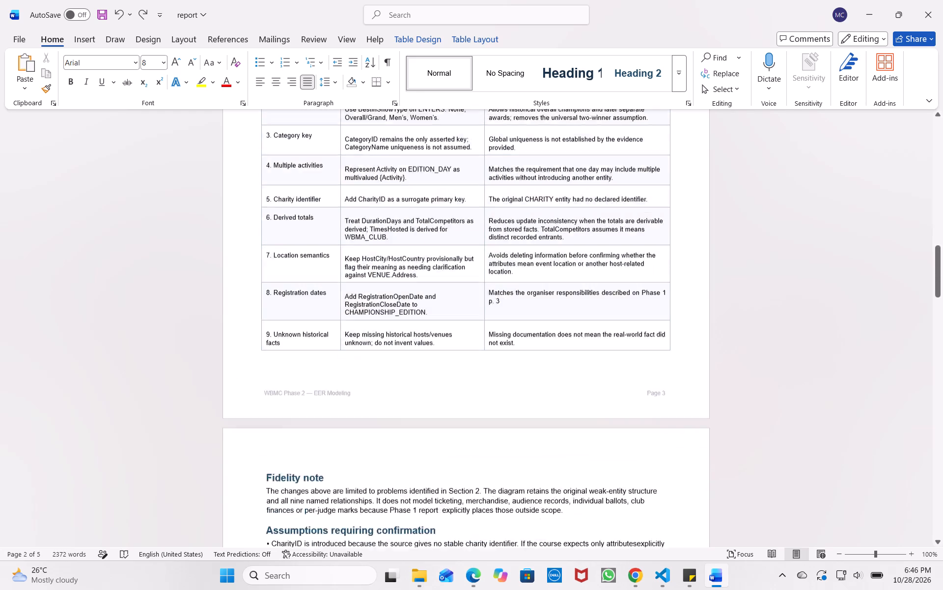
{"action": "scroll", "coordinate": [430, 170], "scroll_direction": "down", "scroll_amount": 5}
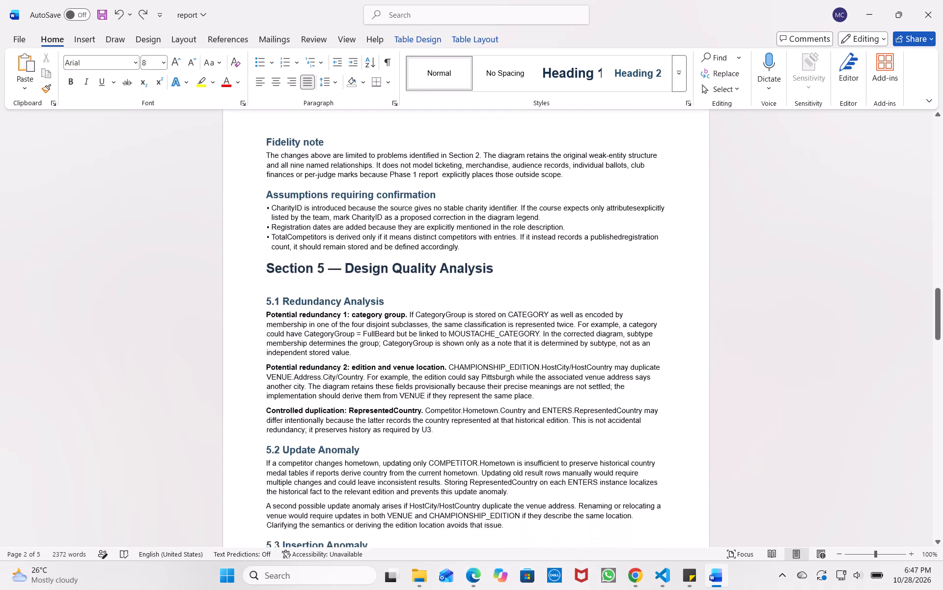
{"action": "scroll", "coordinate": [430, 170], "scroll_direction": "down", "scroll_amount": 2}
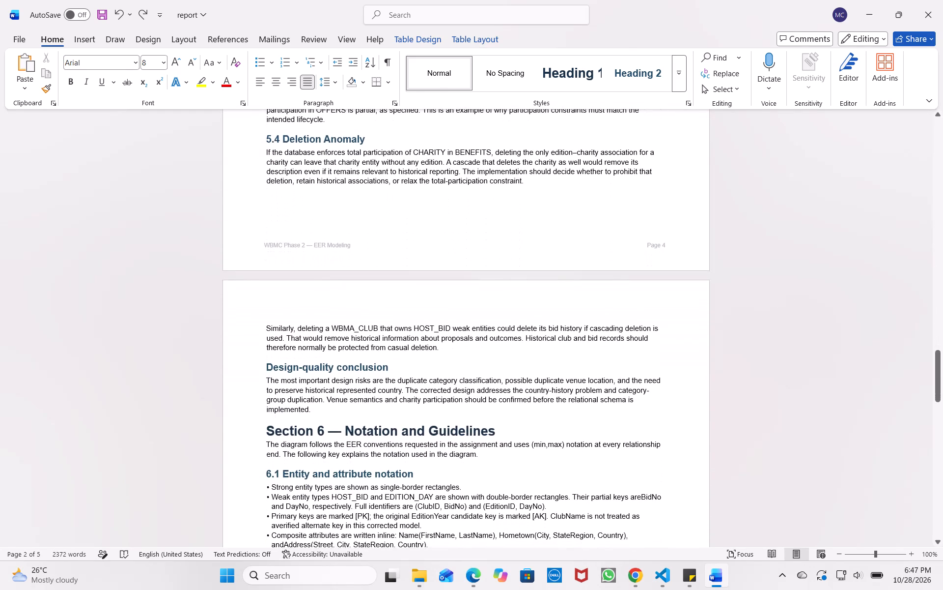
{"action": "scroll", "coordinate": [430, 170], "scroll_direction": "down", "scroll_amount": 5}
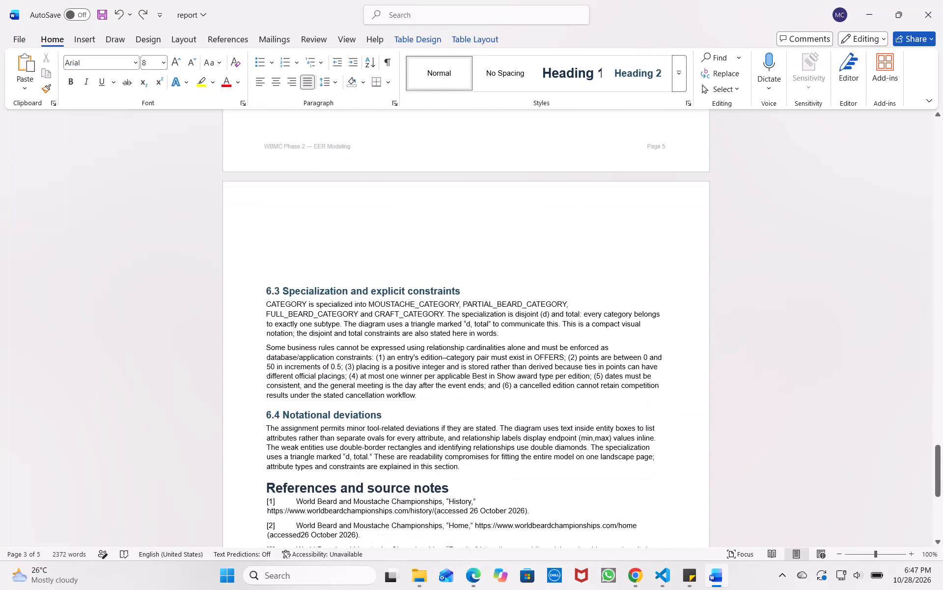
{"action": "scroll", "coordinate": [430, 170], "scroll_direction": "down", "scroll_amount": 1}
{"action": "scroll", "coordinate": [430, 170], "scroll_direction": "up", "scroll_amount": 2}
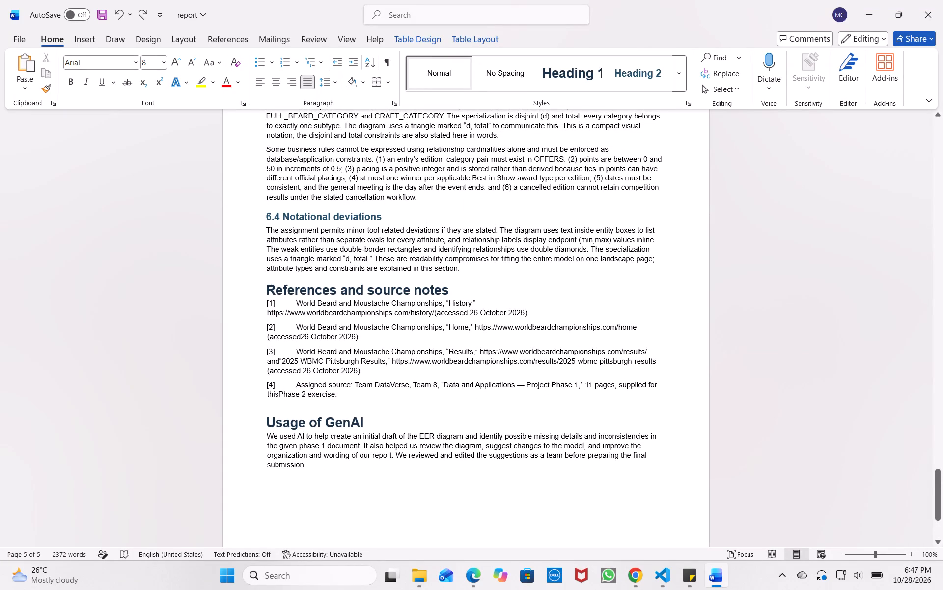
Delete reference [4], the "Assigned source" entry, together with its empty numbered line above the Usage of GenAI heading.
{"action": "left_click", "coordinate": [344, 398]}
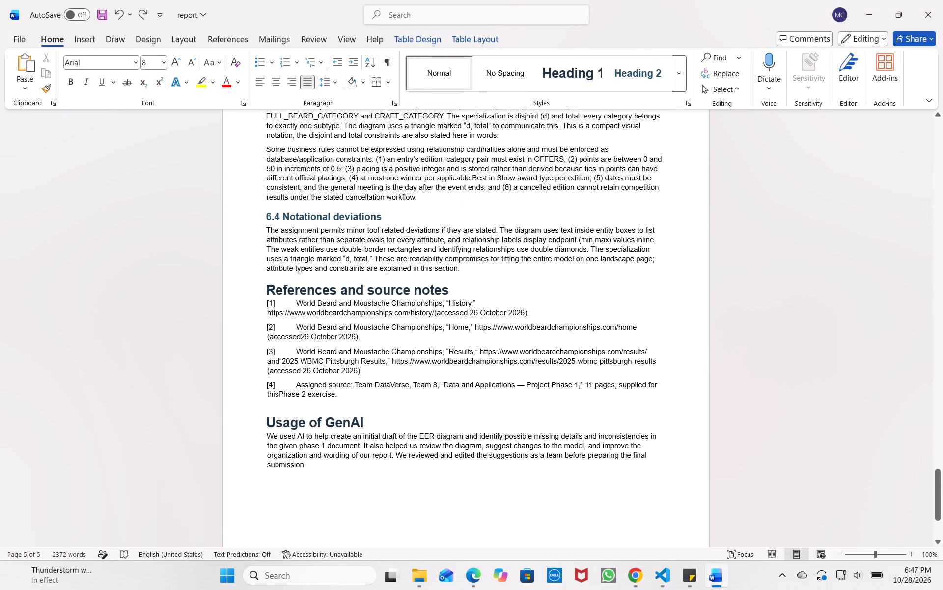
{"action": "left_click_drag", "start_coordinate": [344, 398], "coordinate": [269, 386]}
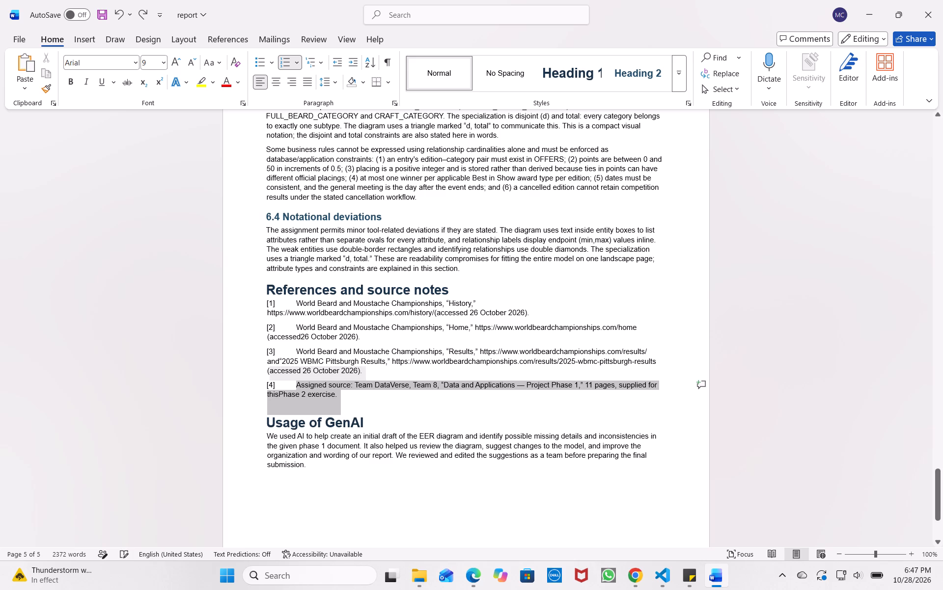
{"action": "left_click_drag", "start_coordinate": [269, 386], "coordinate": [357, 399]}
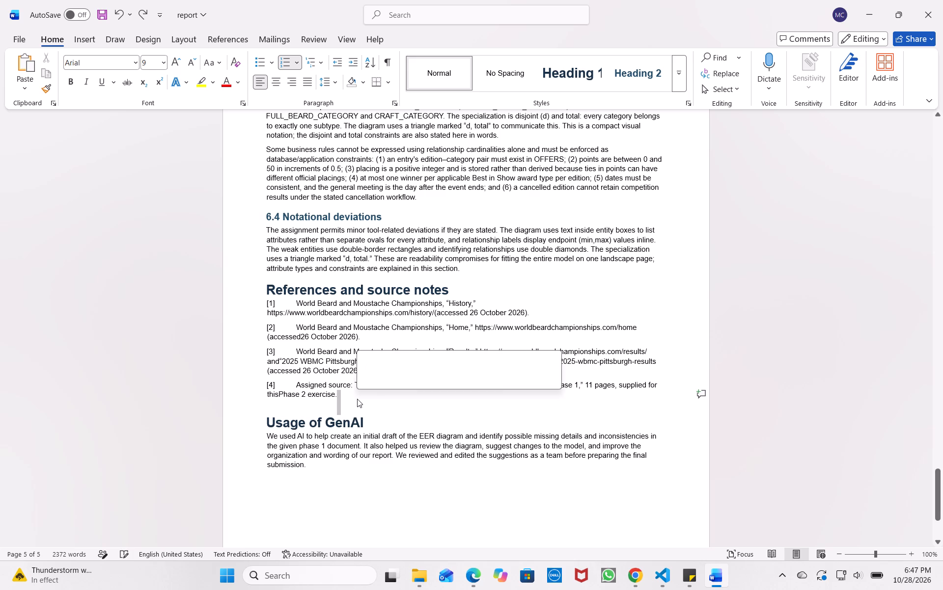
{"action": "left_click", "coordinate": [357, 399]}
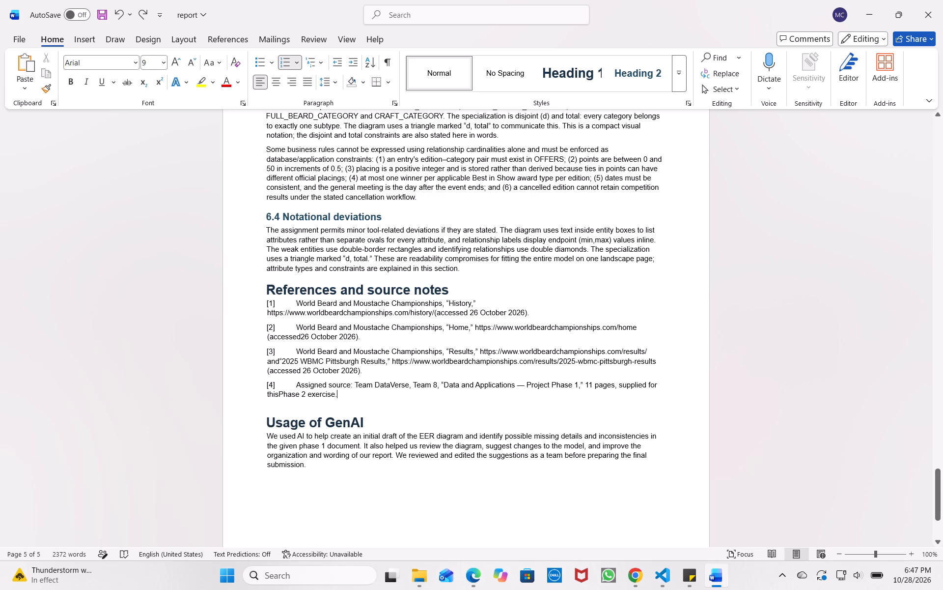
{"action": "left_click_drag", "start_coordinate": [339, 396], "coordinate": [266, 381]}
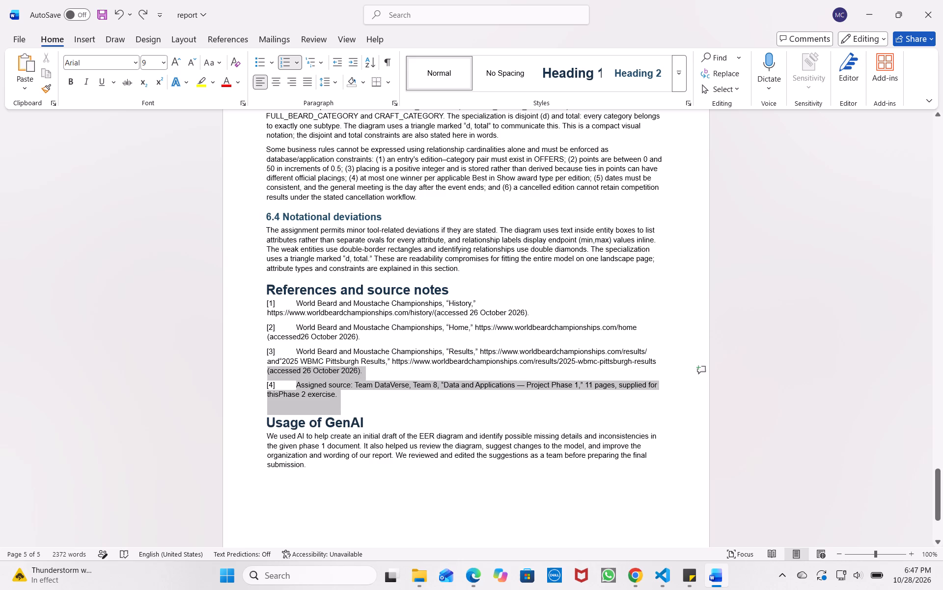
{"action": "left_click_drag", "start_coordinate": [266, 381], "coordinate": [267, 387]}
{"action": "key", "text": "BackSpace"}
{"action": "key", "text": "BackSpace"}
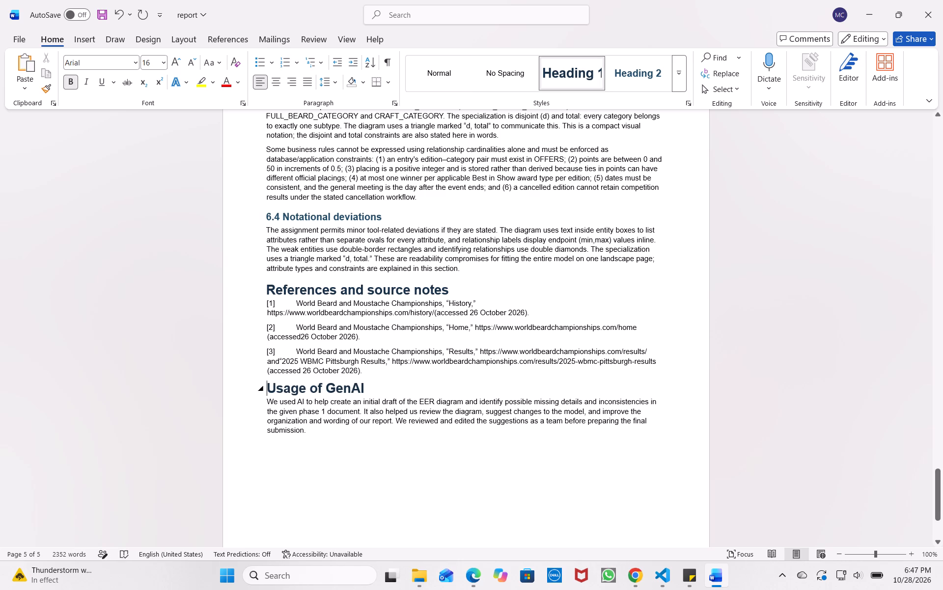
Look back through the report from Section 6.4 up to the start of Section 2.
{"action": "scroll", "coordinate": [306, 303], "scroll_direction": "up", "scroll_amount": 2}
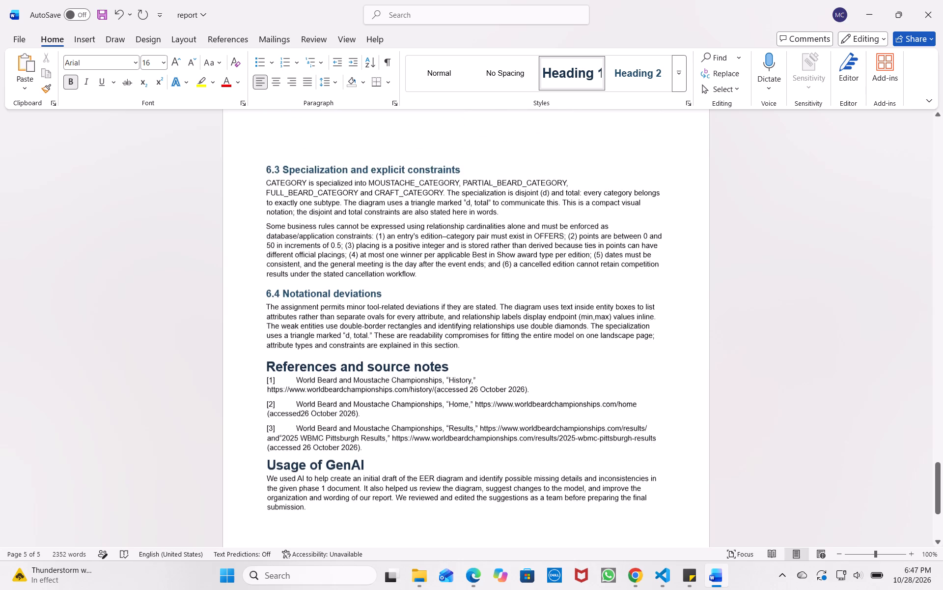
{"action": "scroll", "coordinate": [306, 303], "scroll_direction": "up", "scroll_amount": 4}
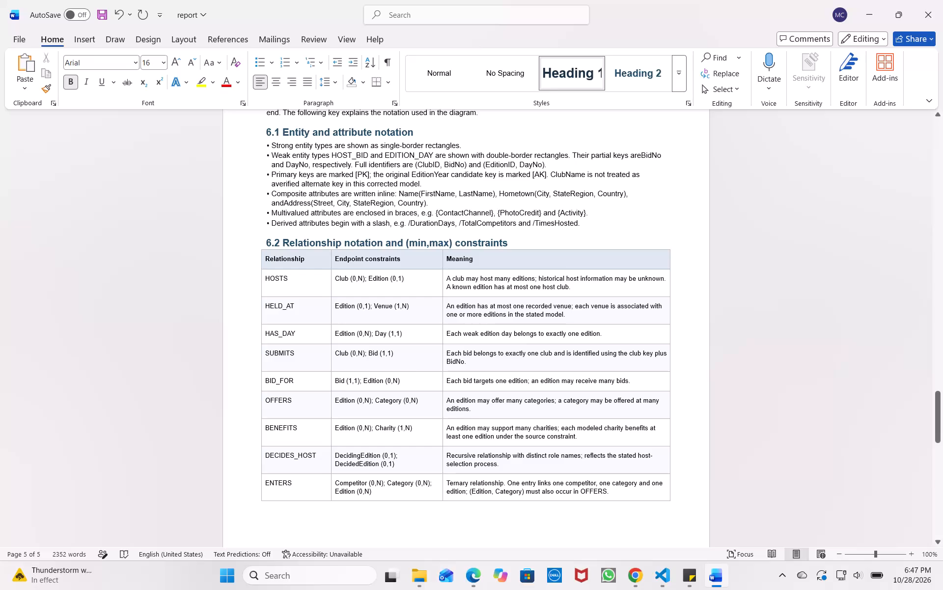
{"action": "scroll", "coordinate": [271, 278], "scroll_direction": "up", "scroll_amount": 1}
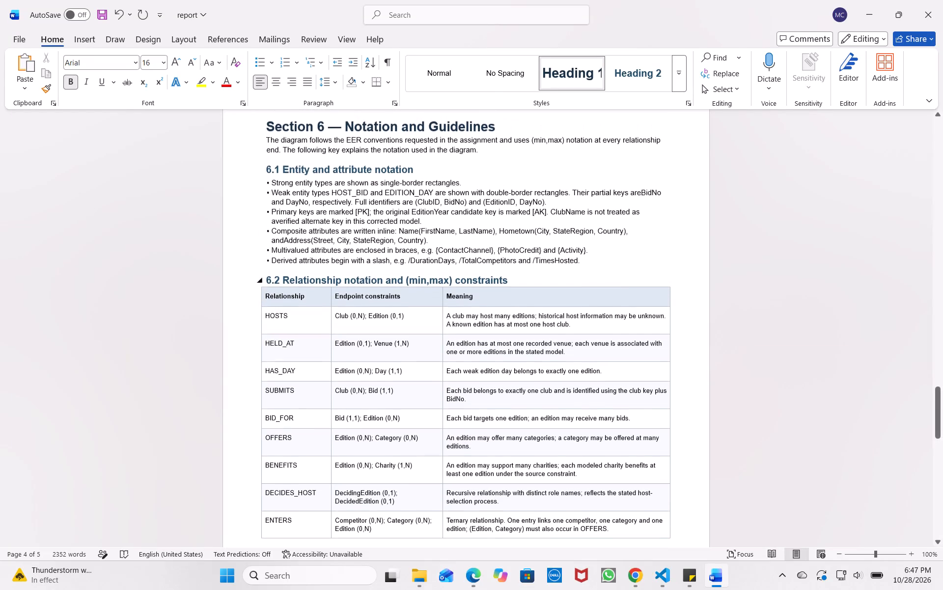
{"action": "scroll", "coordinate": [286, 178], "scroll_direction": "up", "scroll_amount": 6}
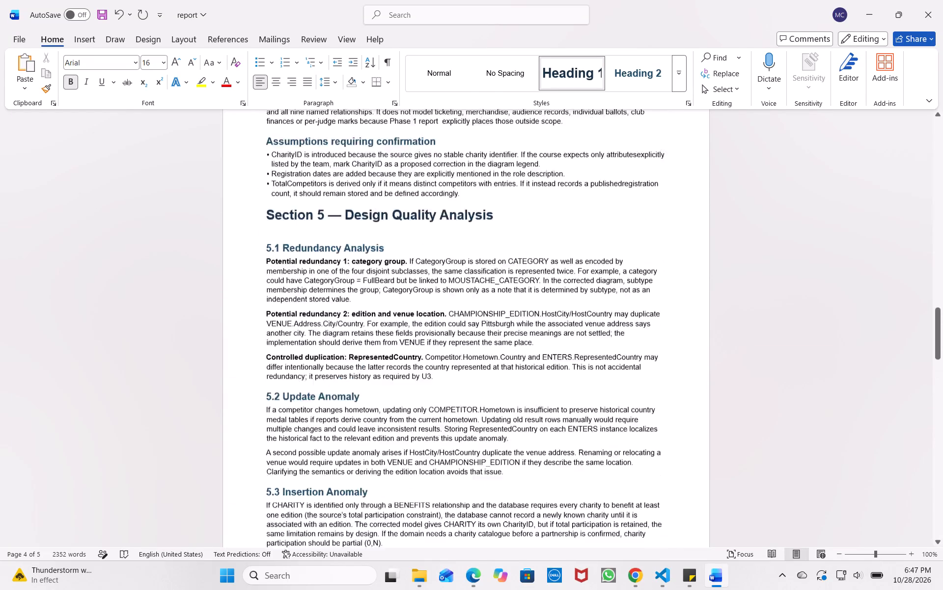
{"action": "scroll", "coordinate": [286, 178], "scroll_direction": "up", "scroll_amount": 4}
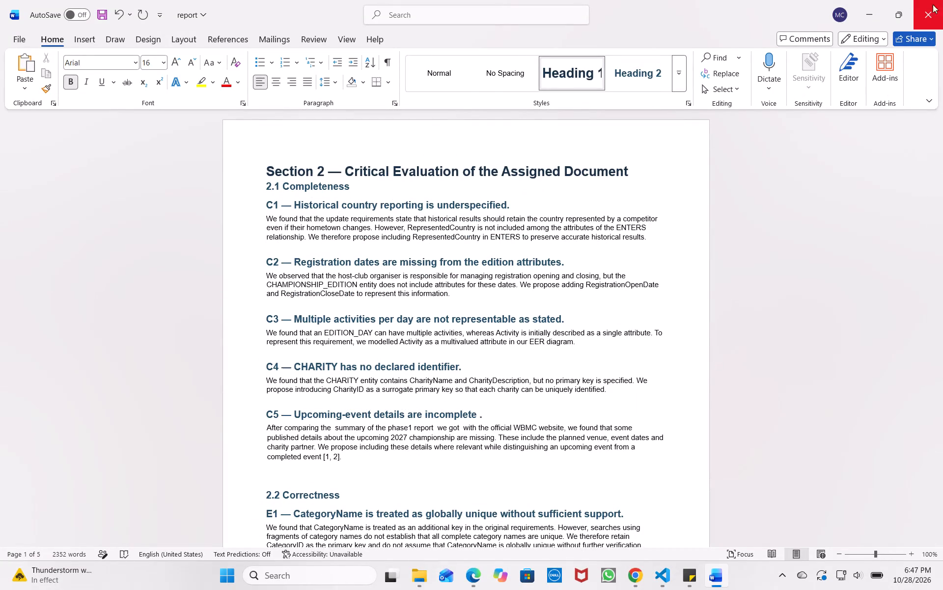
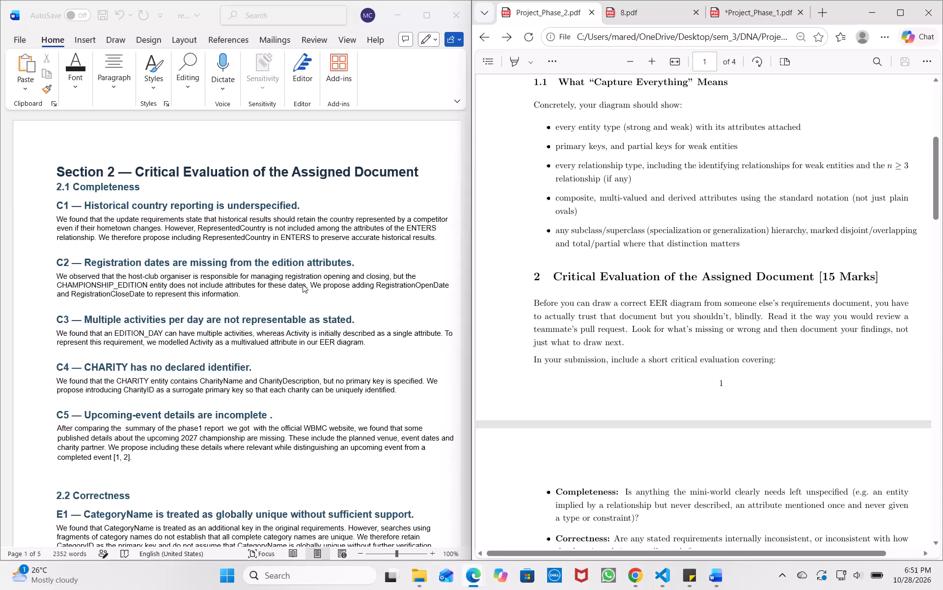
Compare the report's Section 2 completeness, correctness and modelability points with the brief's critical evaluation requirements.
{"action": "scroll", "coordinate": [303, 284], "scroll_direction": "down", "scroll_amount": 1}
{"action": "scroll", "coordinate": [597, 377], "scroll_direction": "down", "scroll_amount": 1}
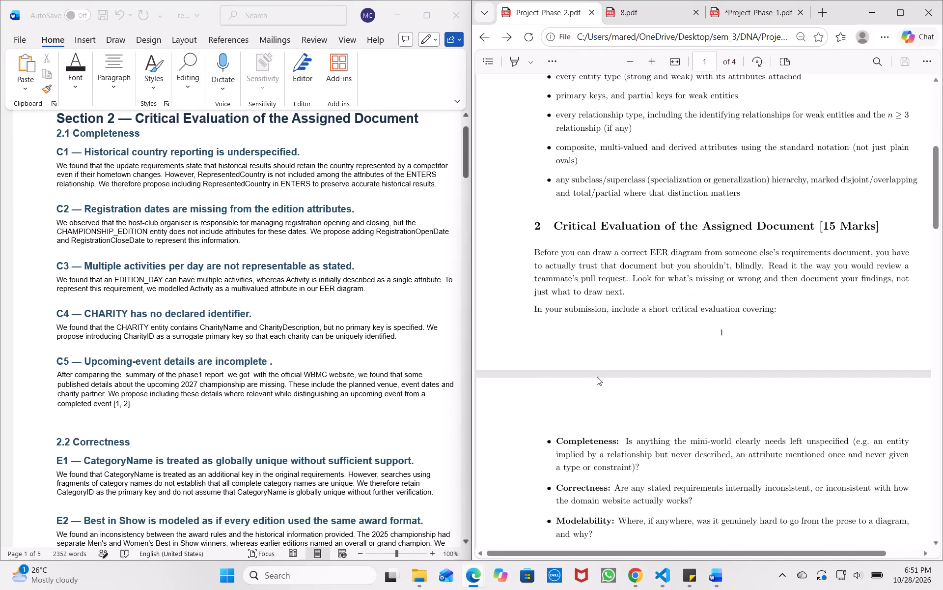
{"action": "scroll", "coordinate": [597, 377], "scroll_direction": "down", "scroll_amount": 4}
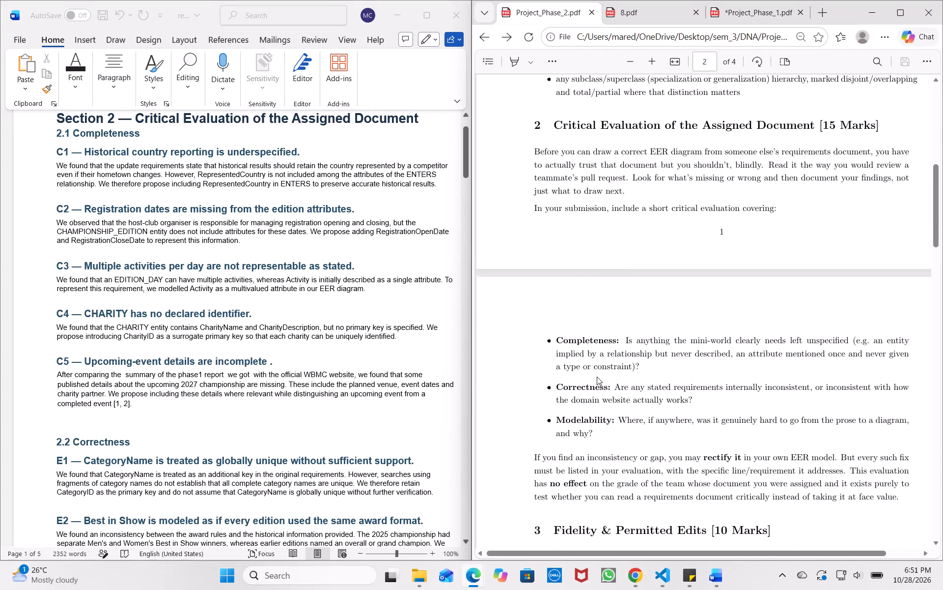
{"action": "scroll", "coordinate": [597, 377], "scroll_direction": "down", "scroll_amount": 2}
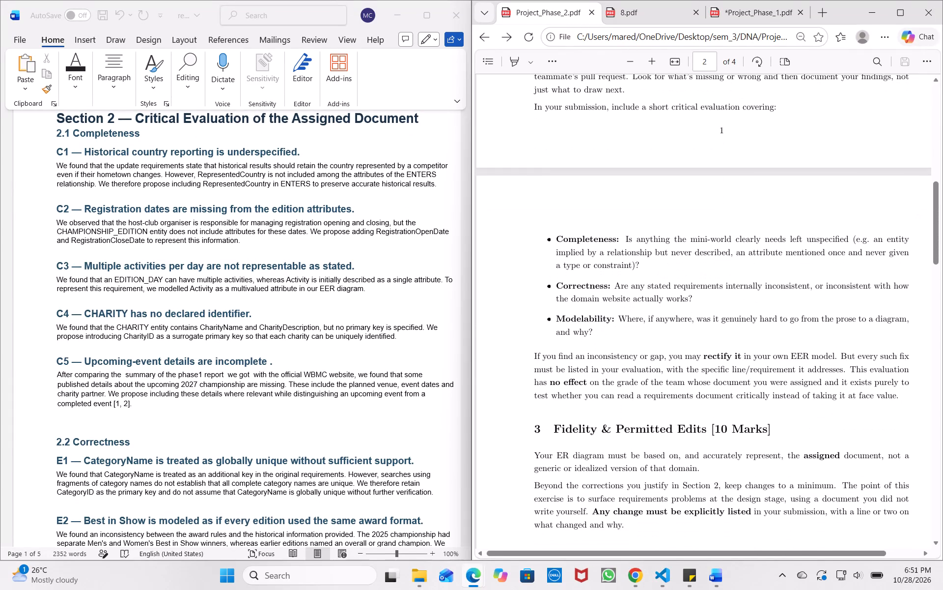
{"action": "scroll", "coordinate": [582, 370], "scroll_direction": "down", "scroll_amount": 1}
{"action": "scroll", "coordinate": [285, 421], "scroll_direction": "down", "scroll_amount": 1}
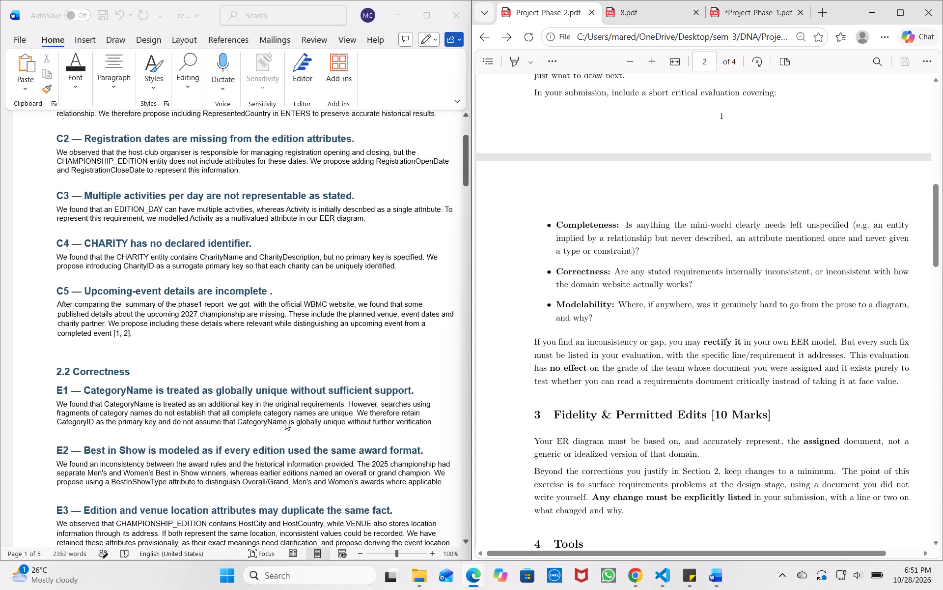
{"action": "scroll", "coordinate": [285, 421], "scroll_direction": "down", "scroll_amount": 1}
{"action": "scroll", "coordinate": [618, 436], "scroll_direction": "down", "scroll_amount": 2}
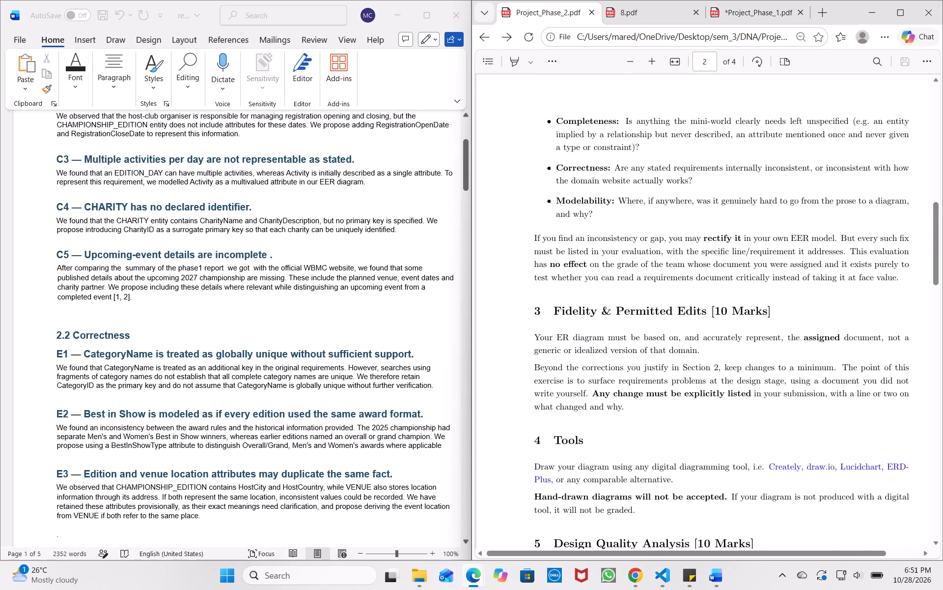
{"action": "scroll", "coordinate": [332, 360], "scroll_direction": "down", "scroll_amount": 3}
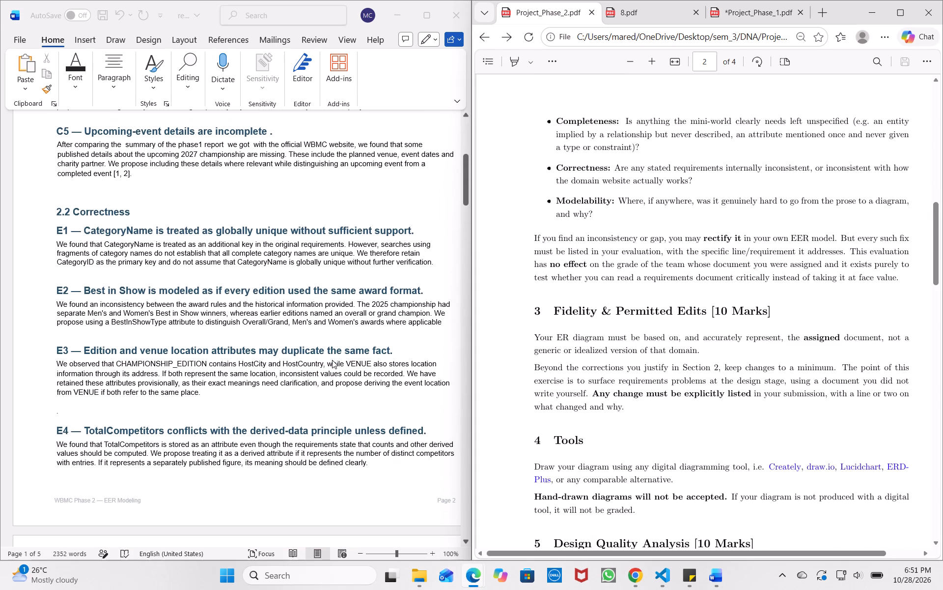
{"action": "scroll", "coordinate": [332, 360], "scroll_direction": "down", "scroll_amount": 5}
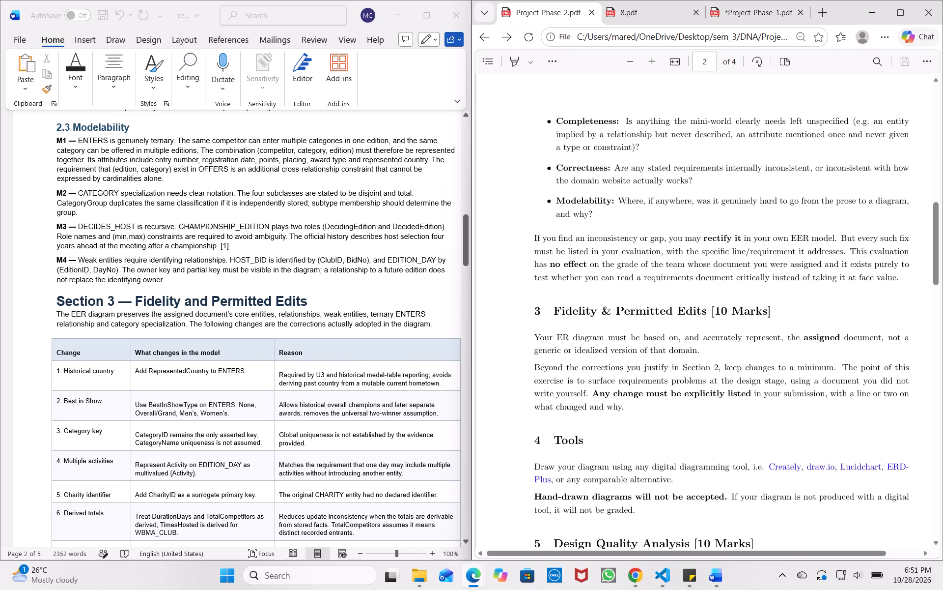
Check the report's Section 3 changes table, fidelity note and assumptions against the brief's Fidelity & Permitted Edits section.
{"action": "scroll", "coordinate": [553, 346], "scroll_direction": "down", "scroll_amount": 2}
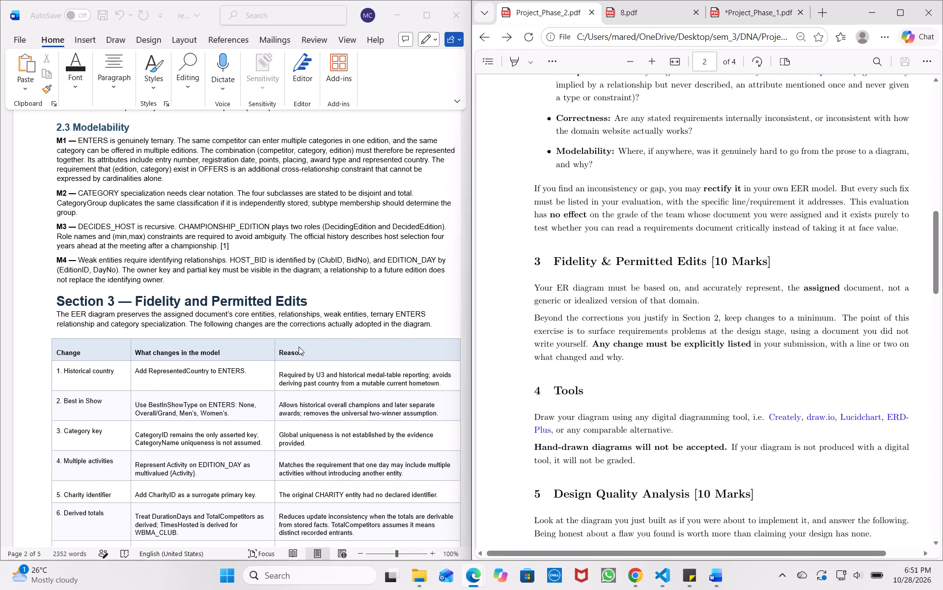
{"action": "scroll", "coordinate": [299, 347], "scroll_direction": "down", "scroll_amount": 2}
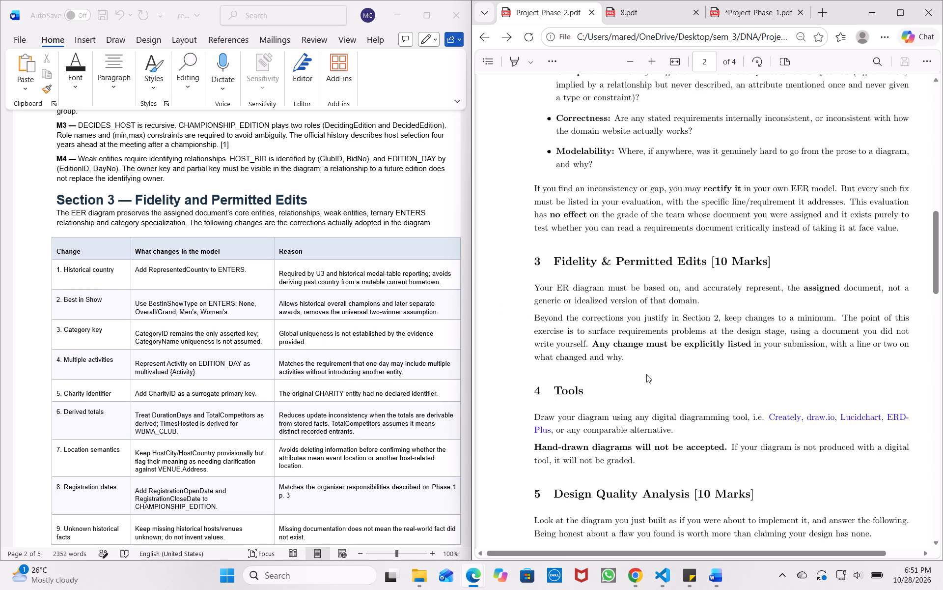
{"action": "scroll", "coordinate": [347, 353], "scroll_direction": "down", "scroll_amount": 5}
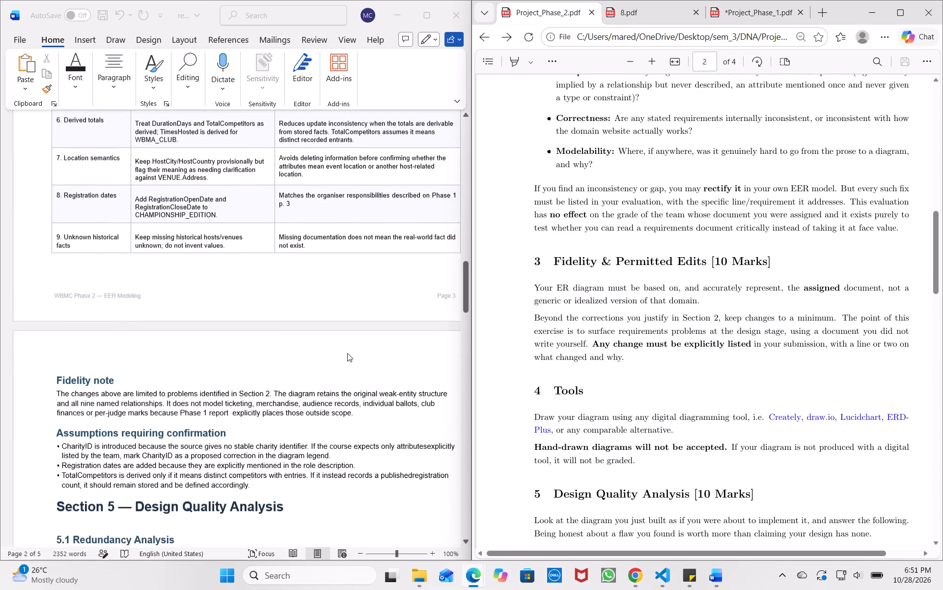
{"action": "scroll", "coordinate": [347, 353], "scroll_direction": "down", "scroll_amount": 3}
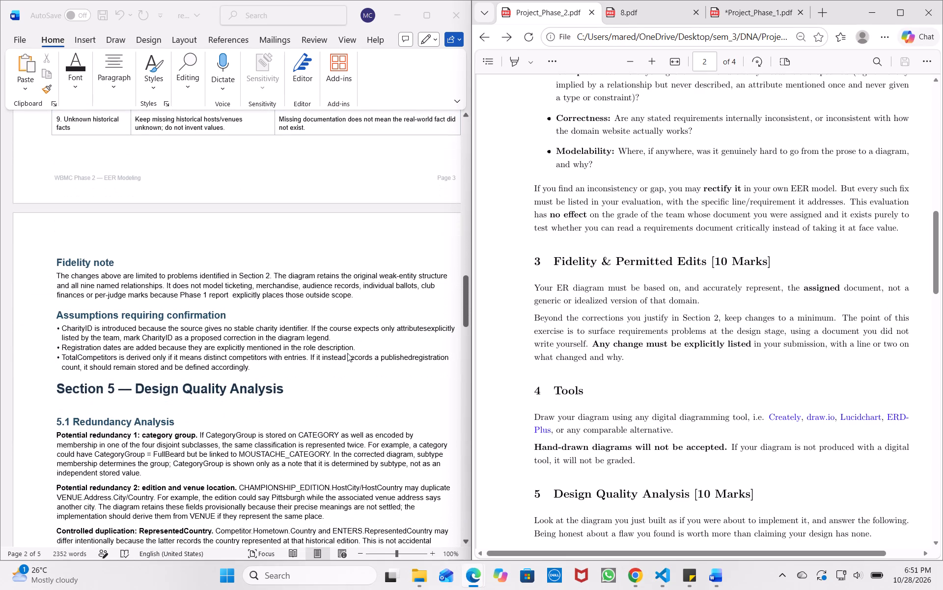
{"action": "scroll", "coordinate": [347, 353], "scroll_direction": "down", "scroll_amount": 1}
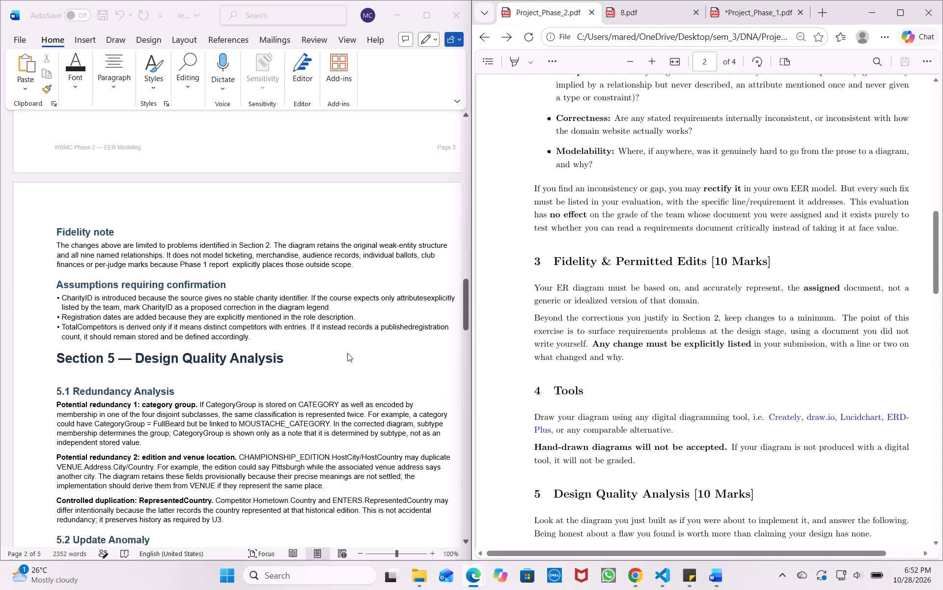
Compare the report's Section 5 redundancy and anomaly analysis with the brief's Design Quality Analysis questions.
{"action": "scroll", "coordinate": [347, 353], "scroll_direction": "down", "scroll_amount": 1}
{"action": "scroll", "coordinate": [613, 378], "scroll_direction": "down", "scroll_amount": 1}
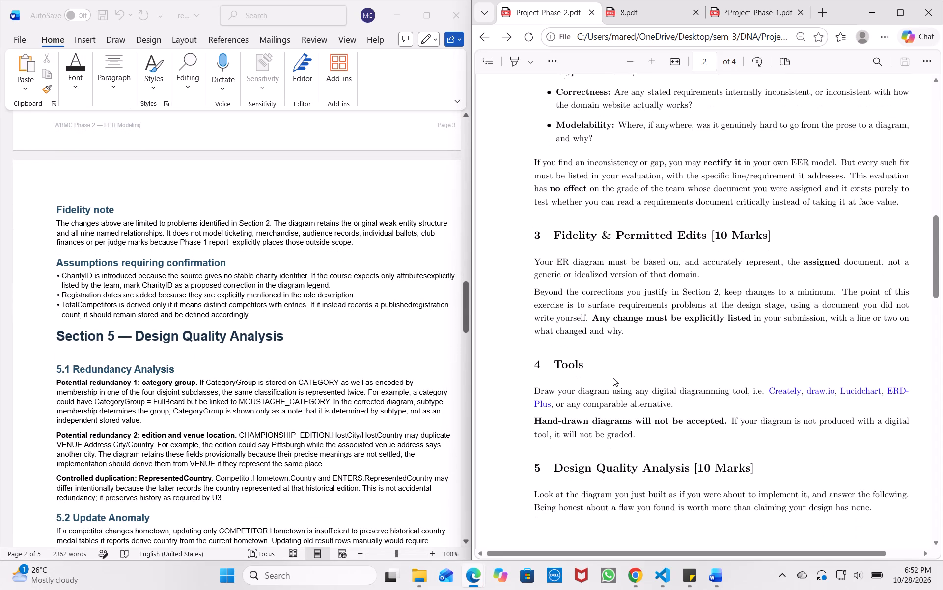
{"action": "scroll", "coordinate": [613, 378], "scroll_direction": "down", "scroll_amount": 5}
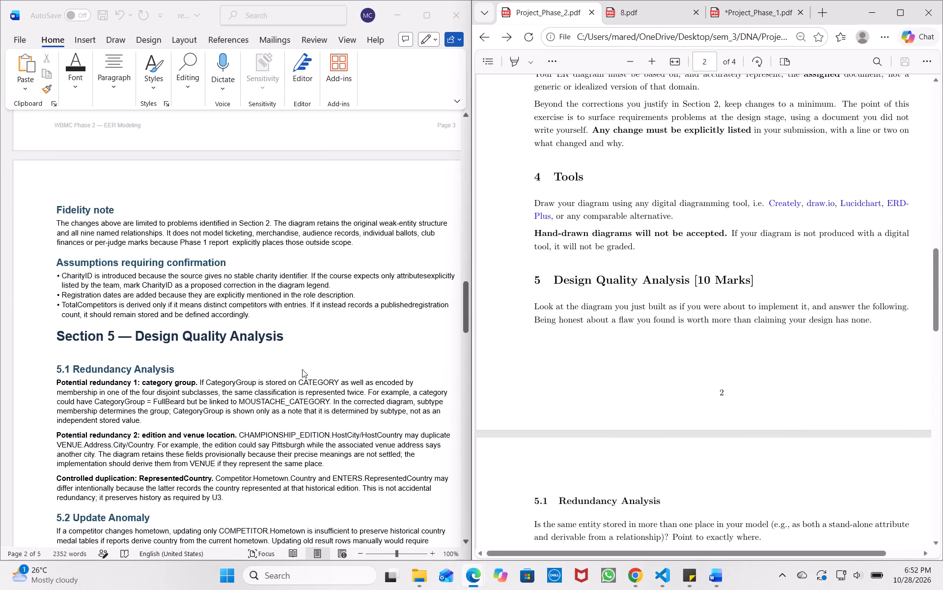
{"action": "scroll", "coordinate": [302, 369], "scroll_direction": "down", "scroll_amount": 6}
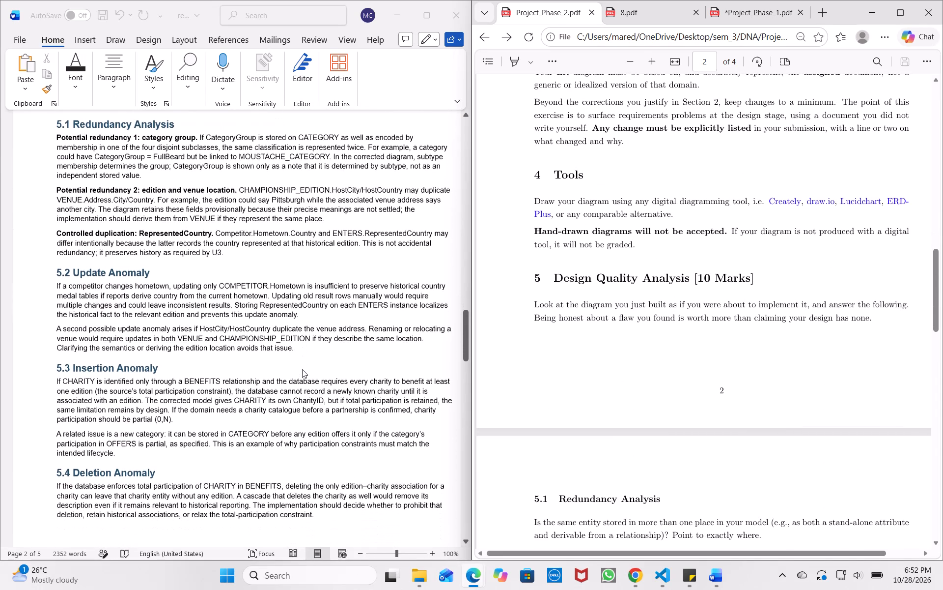
{"action": "scroll", "coordinate": [302, 369], "scroll_direction": "down", "scroll_amount": 2}
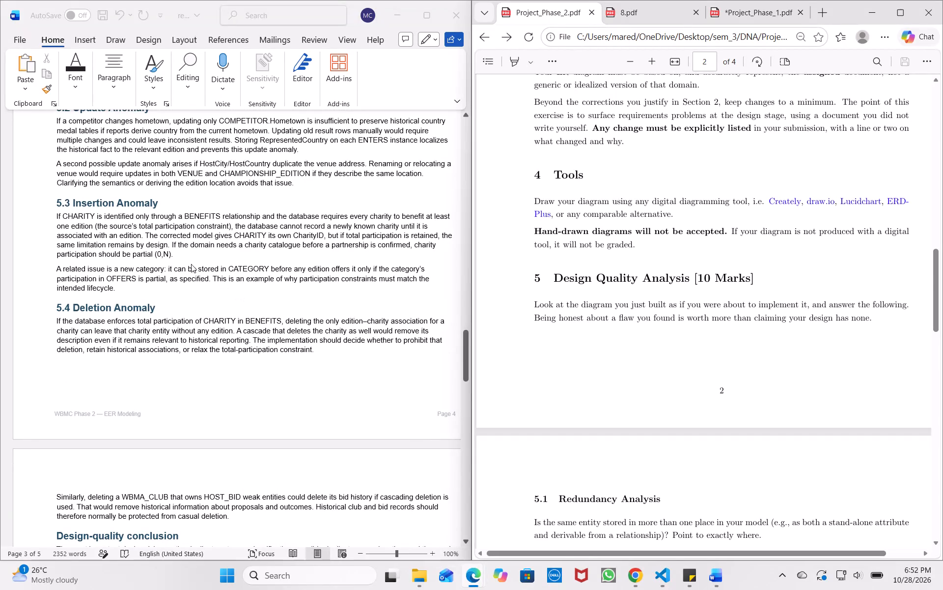
{"action": "scroll", "coordinate": [348, 392], "scroll_direction": "down", "scroll_amount": 3}
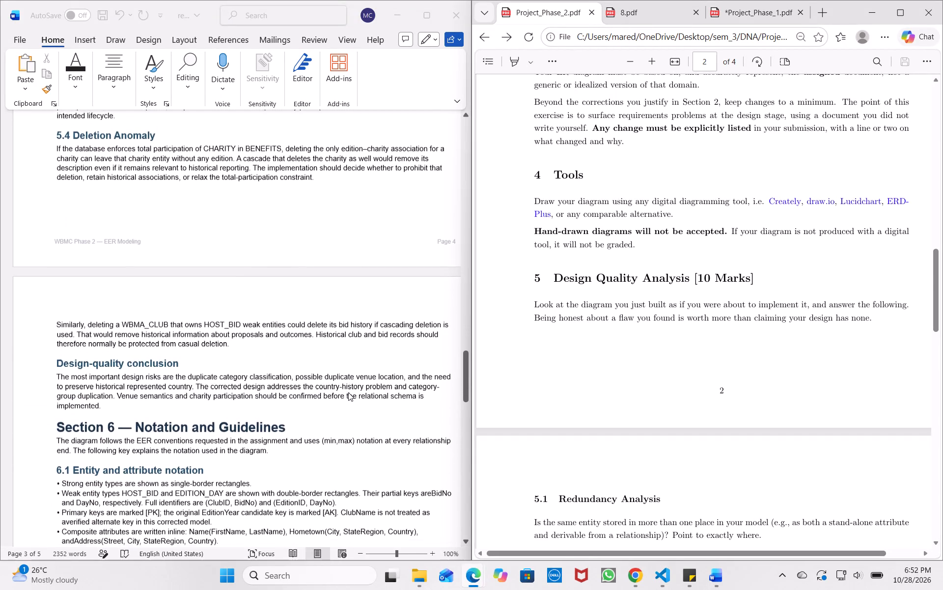
{"action": "scroll", "coordinate": [642, 394], "scroll_direction": "down", "scroll_amount": 3}
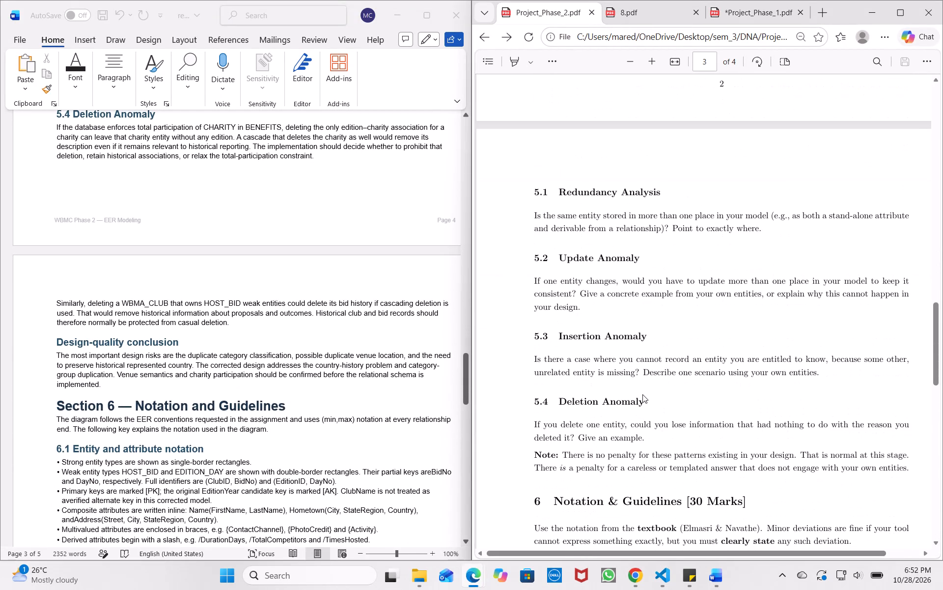
Check the report's Section 6 notation, references and Usage of GenAI against the brief's notation guidelines, points to remember and submission list.
{"action": "scroll", "coordinate": [358, 374], "scroll_direction": "down", "scroll_amount": 1}
{"action": "scroll", "coordinate": [641, 405], "scroll_direction": "down", "scroll_amount": 2}
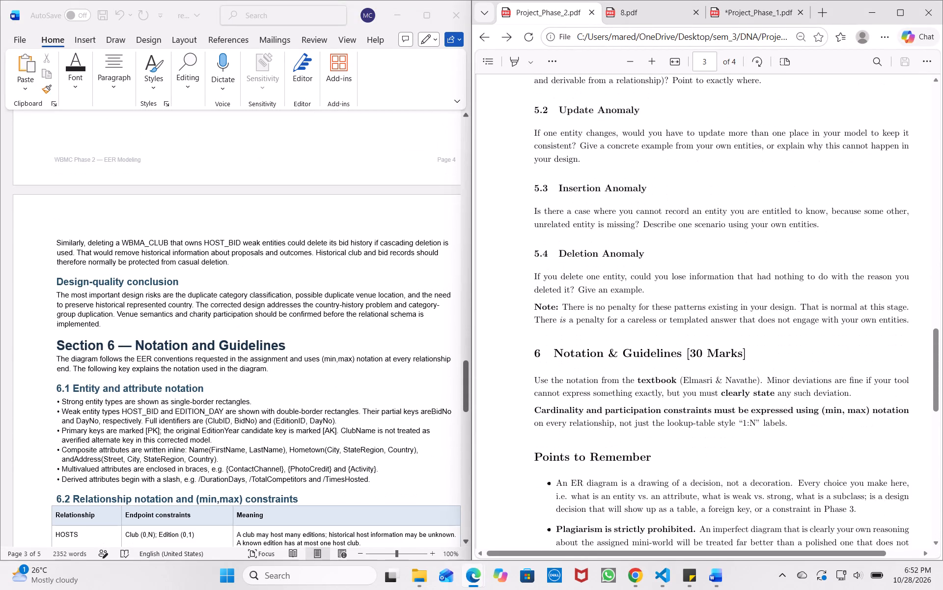
{"action": "scroll", "coordinate": [641, 405], "scroll_direction": "down", "scroll_amount": 1}
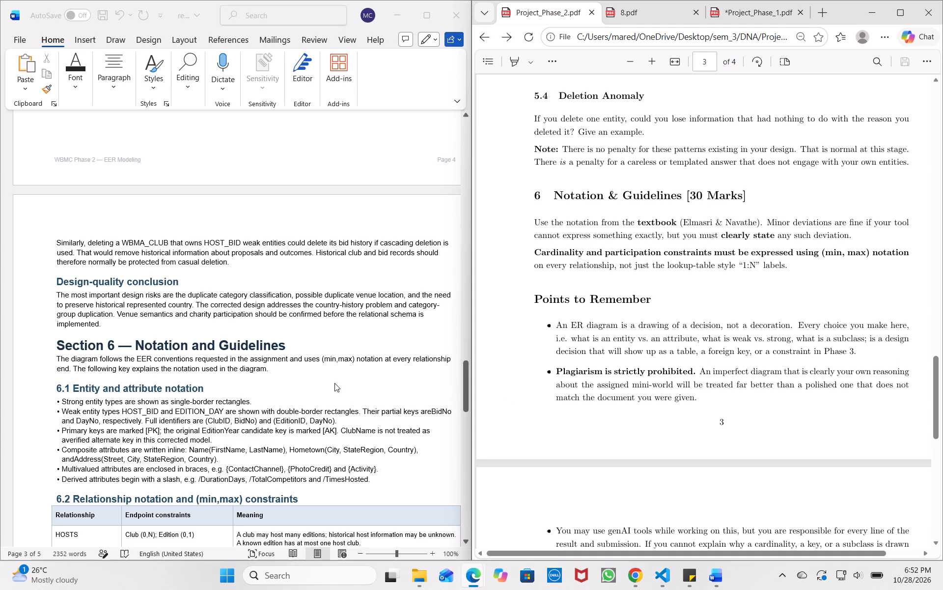
{"action": "scroll", "coordinate": [334, 383], "scroll_direction": "down", "scroll_amount": 3}
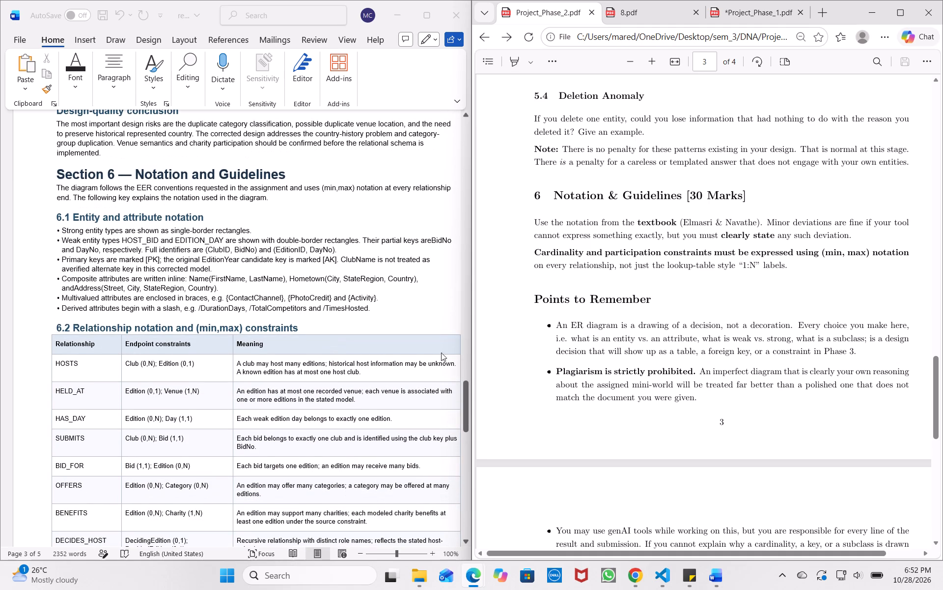
{"action": "scroll", "coordinate": [340, 292], "scroll_direction": "down", "scroll_amount": 3}
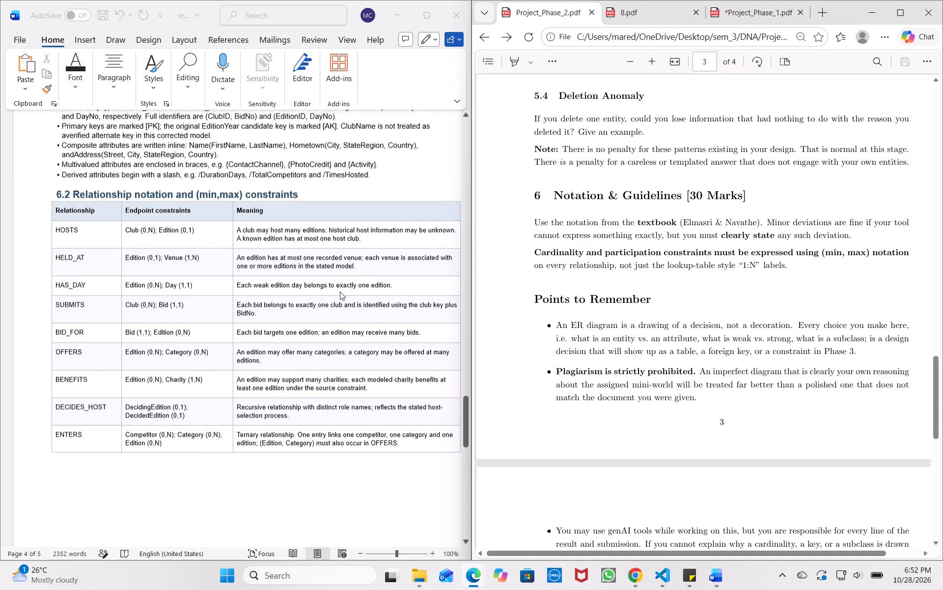
{"action": "scroll", "coordinate": [340, 292], "scroll_direction": "down", "scroll_amount": 1}
{"action": "scroll", "coordinate": [648, 357], "scroll_direction": "down", "scroll_amount": 1}
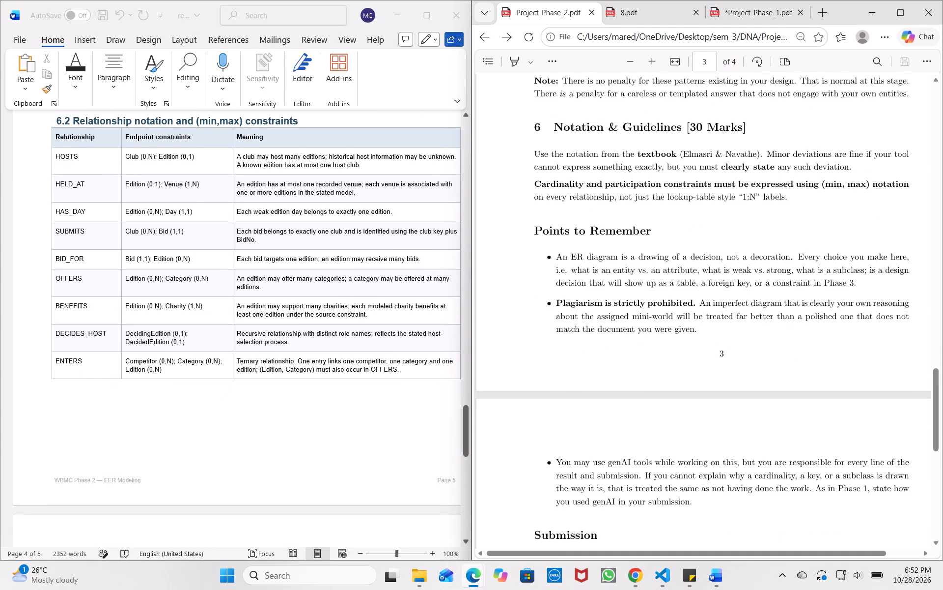
{"action": "scroll", "coordinate": [648, 357], "scroll_direction": "down", "scroll_amount": 1}
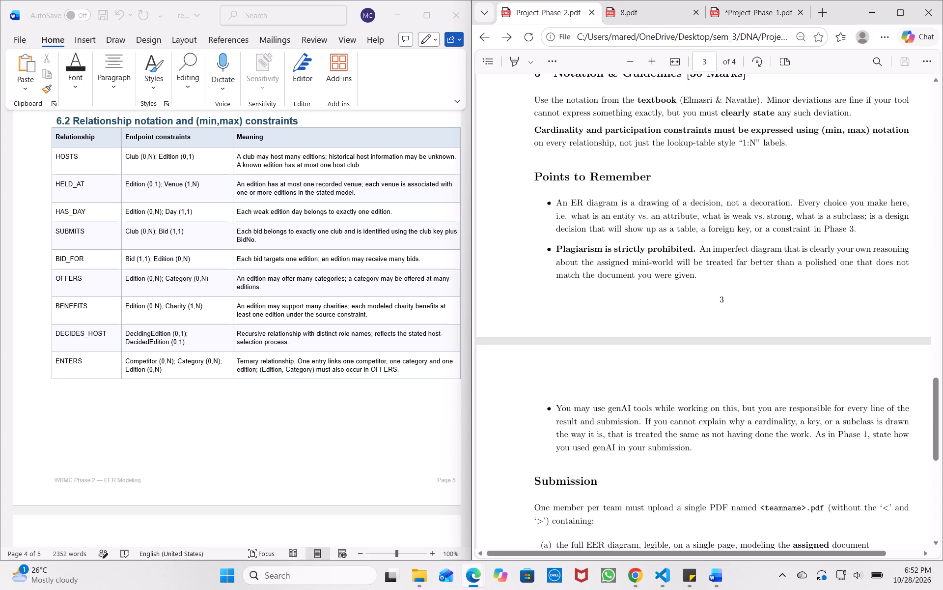
{"action": "scroll", "coordinate": [298, 429], "scroll_direction": "down", "scroll_amount": 7}
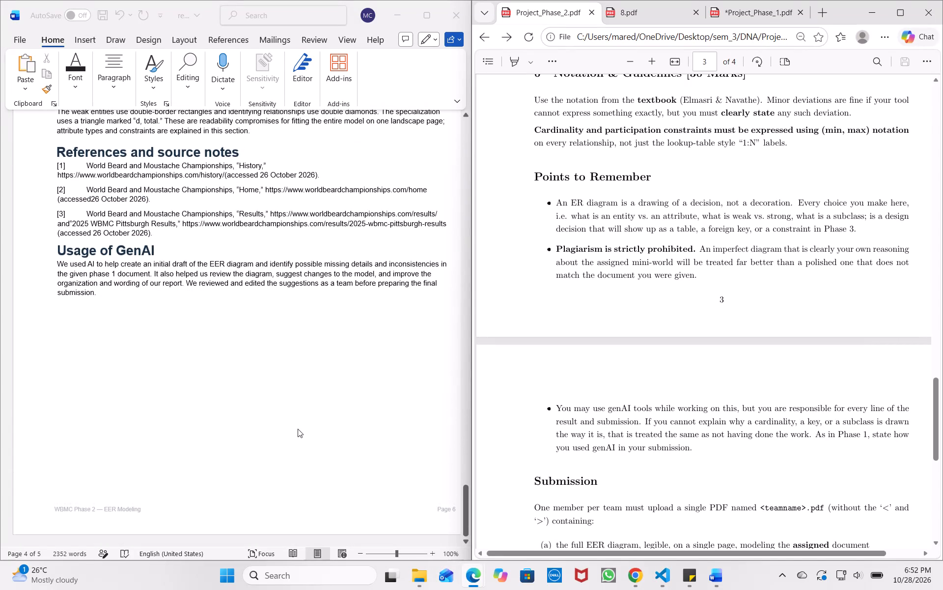
{"action": "scroll", "coordinate": [637, 429], "scroll_direction": "down", "scroll_amount": 3}
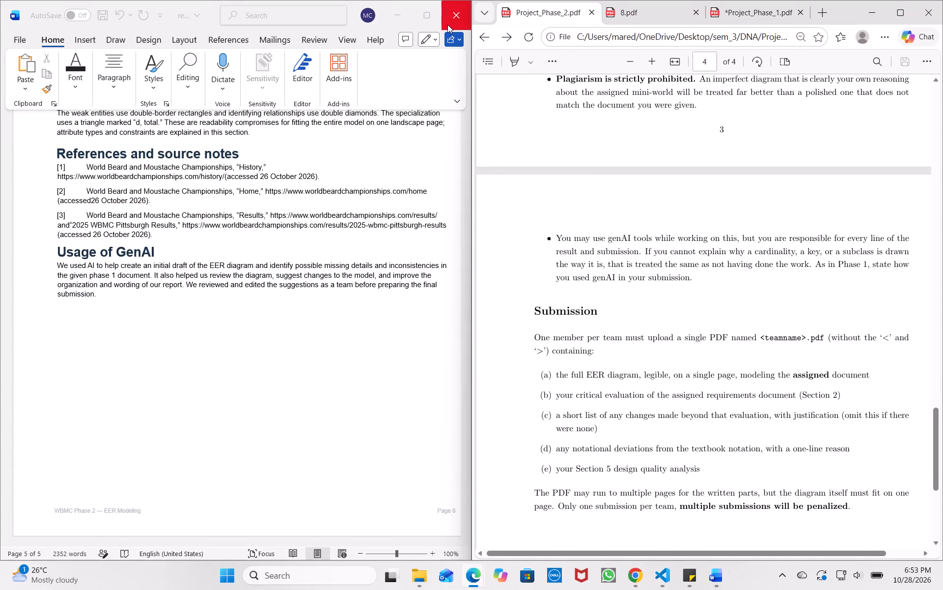
Minimise the Word report, maximise Project_Phase_2.pdf and read the genAI note and Submission requirements at a larger zoom.
{"action": "left_click", "coordinate": [432, 19]}
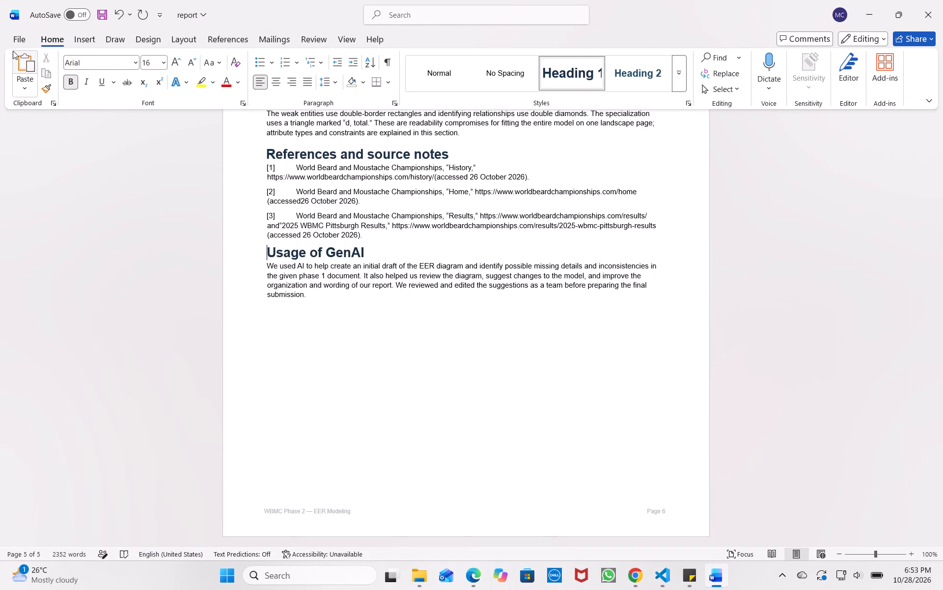
{"action": "left_click", "coordinate": [28, 37]}
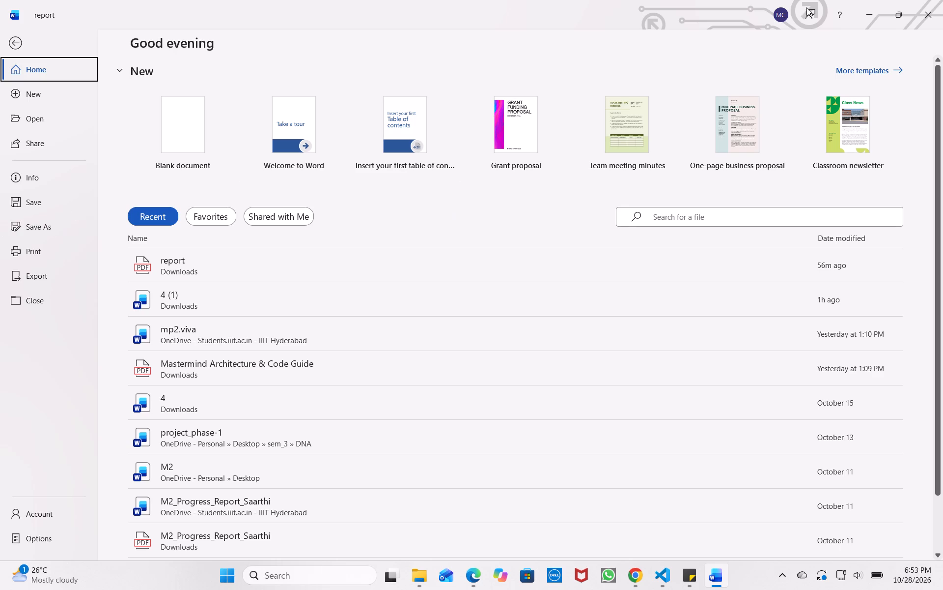
{"action": "left_click", "coordinate": [881, 10]}
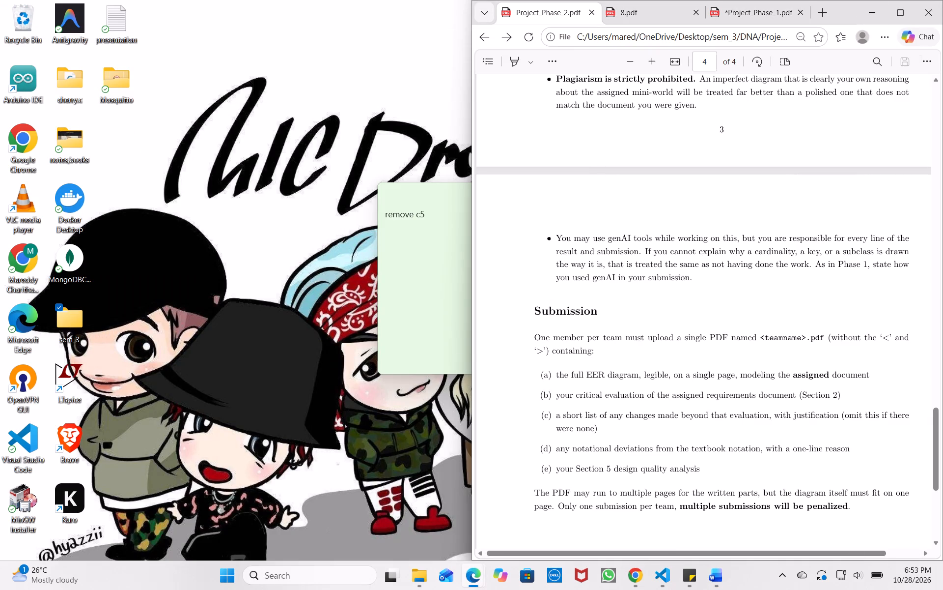
{"action": "left_click", "coordinate": [428, 172]}
{"action": "left_click", "coordinate": [890, 8]}
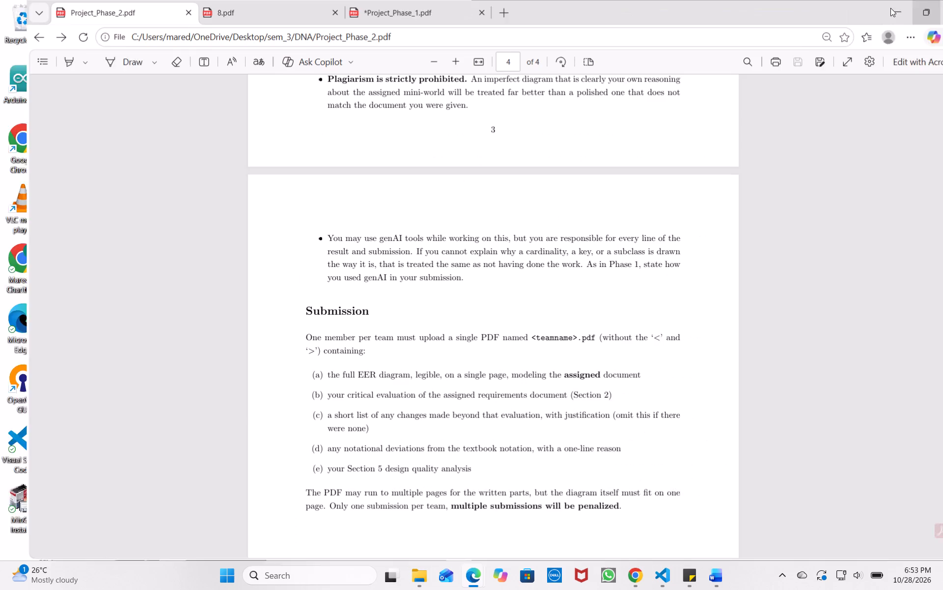
{"action": "scroll", "coordinate": [428, 328], "scroll_direction": "down", "scroll_amount": 1}
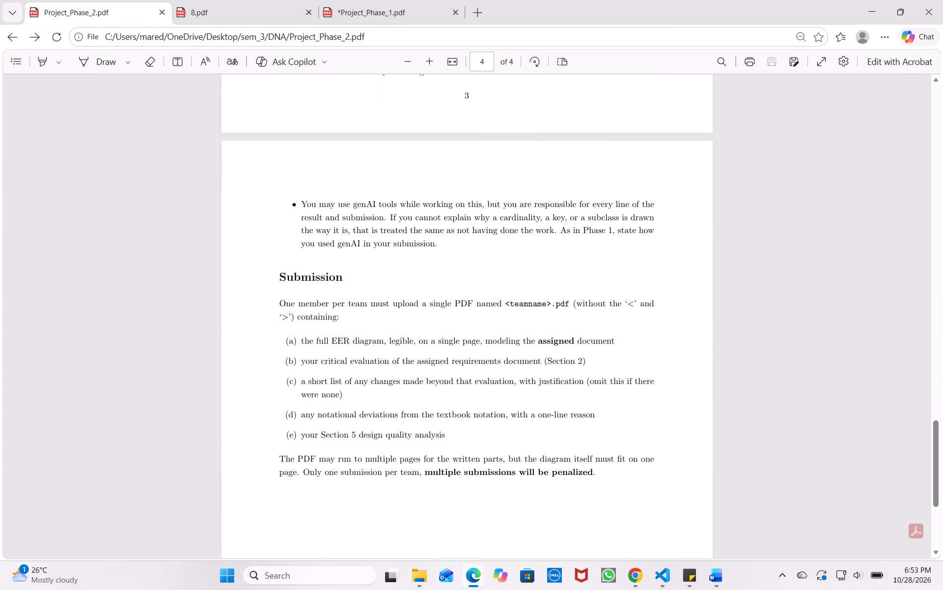
{"action": "scroll", "coordinate": [428, 328], "scroll_direction": "down", "scroll_amount": 1}
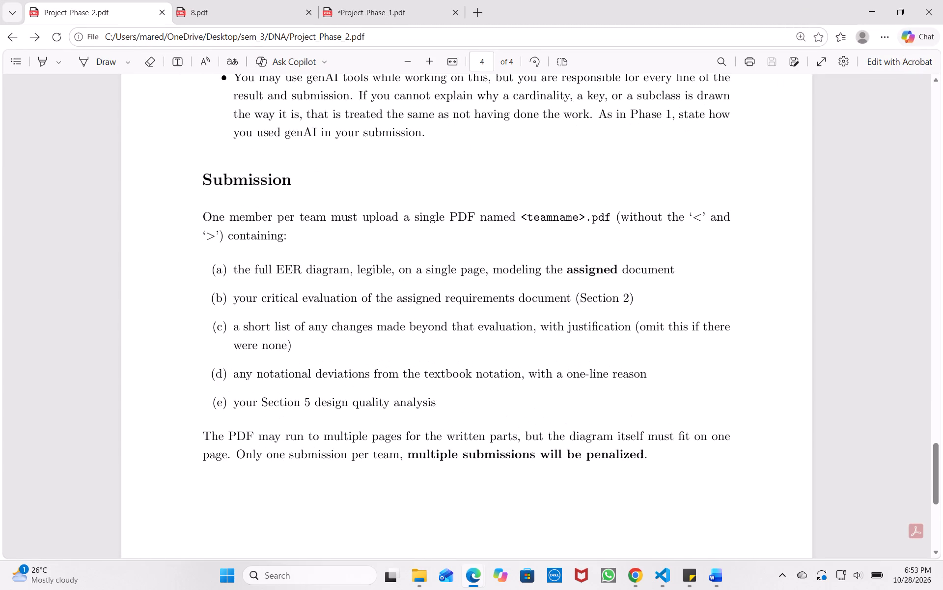
{"action": "scroll", "coordinate": [428, 328], "scroll_direction": "up", "scroll_amount": 2}
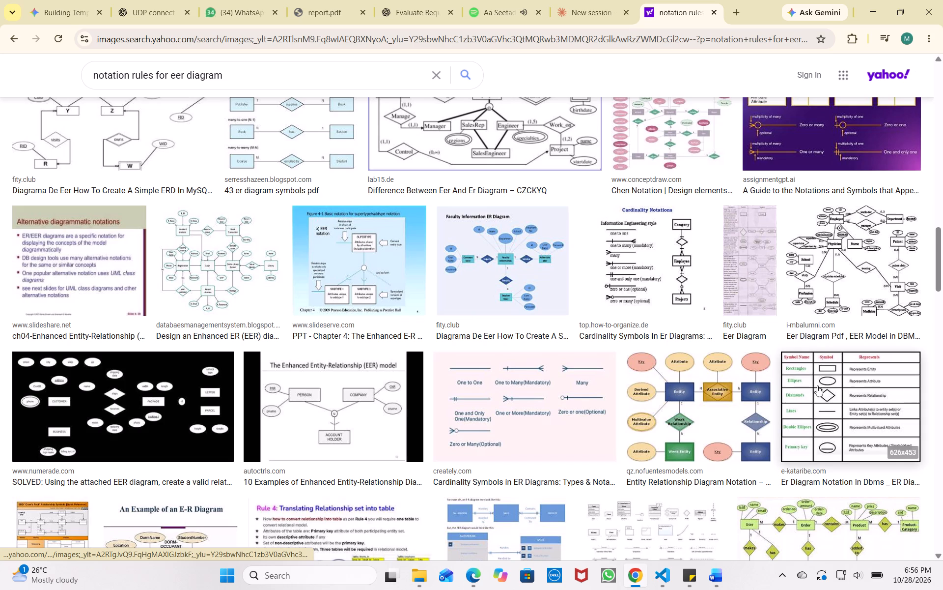
{"action": "scroll", "coordinate": [444, 391], "scroll_direction": "up", "scroll_amount": 1}
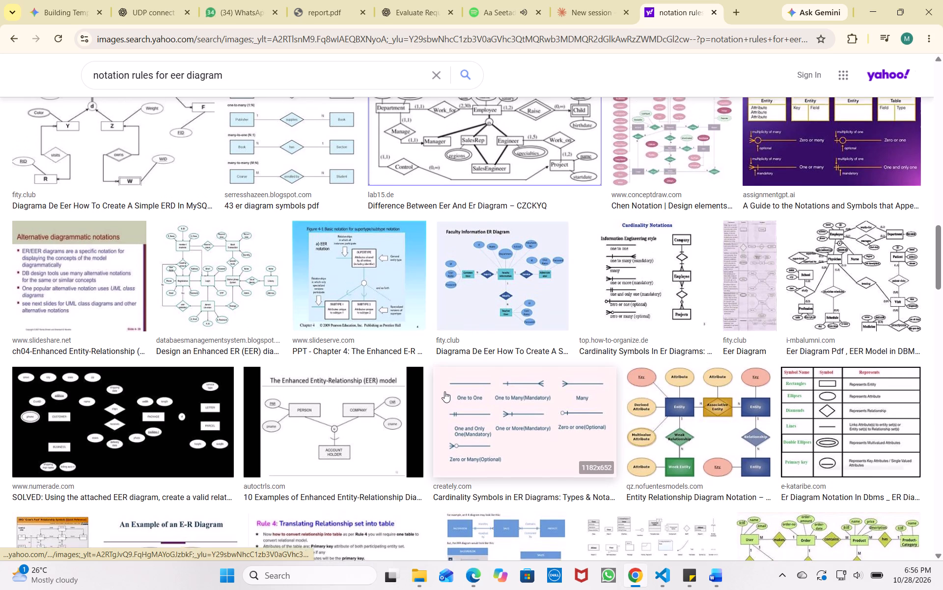
{"action": "scroll", "coordinate": [444, 391], "scroll_direction": "up", "scroll_amount": 1}
{"action": "scroll", "coordinate": [282, 247], "scroll_direction": "up", "scroll_amount": 7}
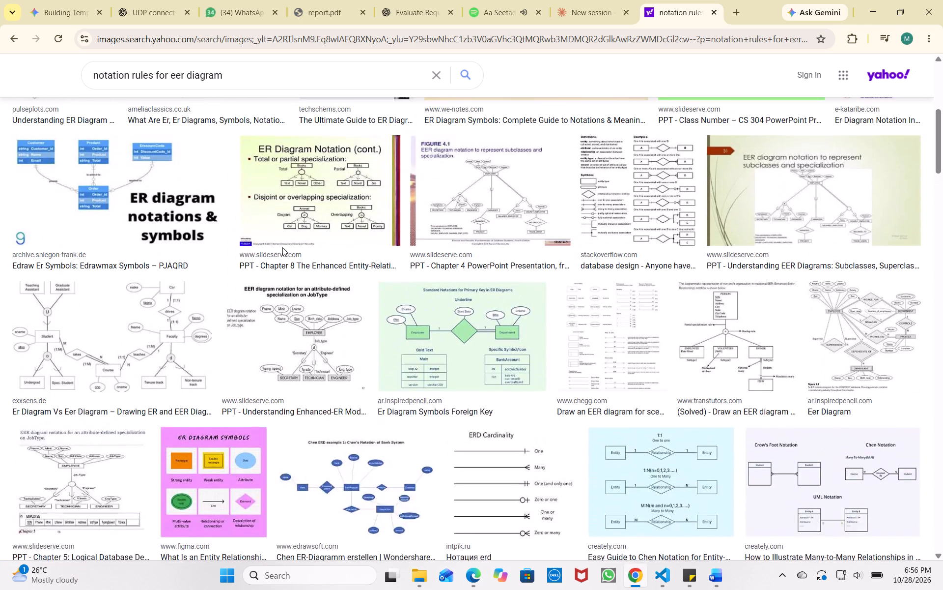
{"action": "scroll", "coordinate": [429, 312], "scroll_direction": "up", "scroll_amount": 1}
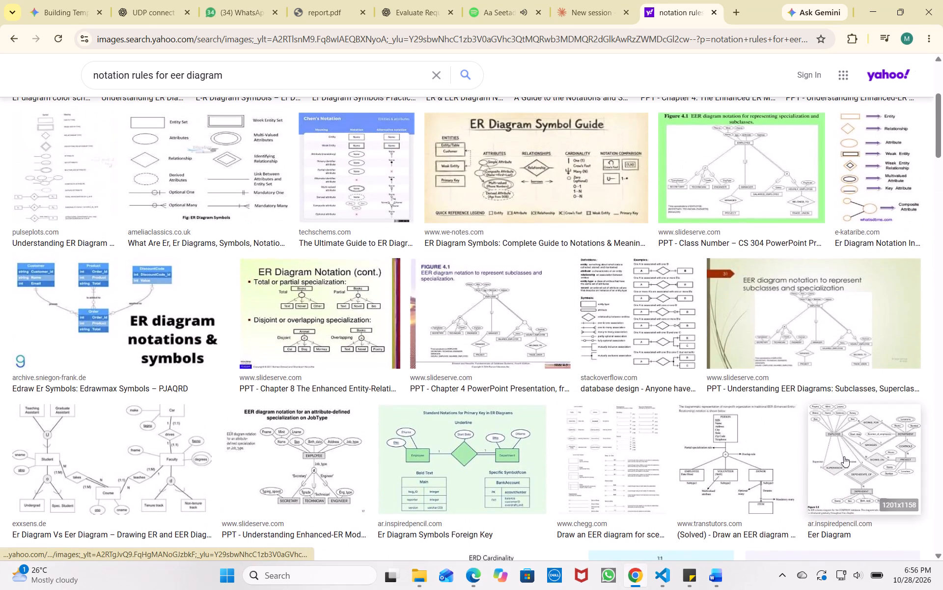
{"action": "left_click", "coordinate": [370, 194]}
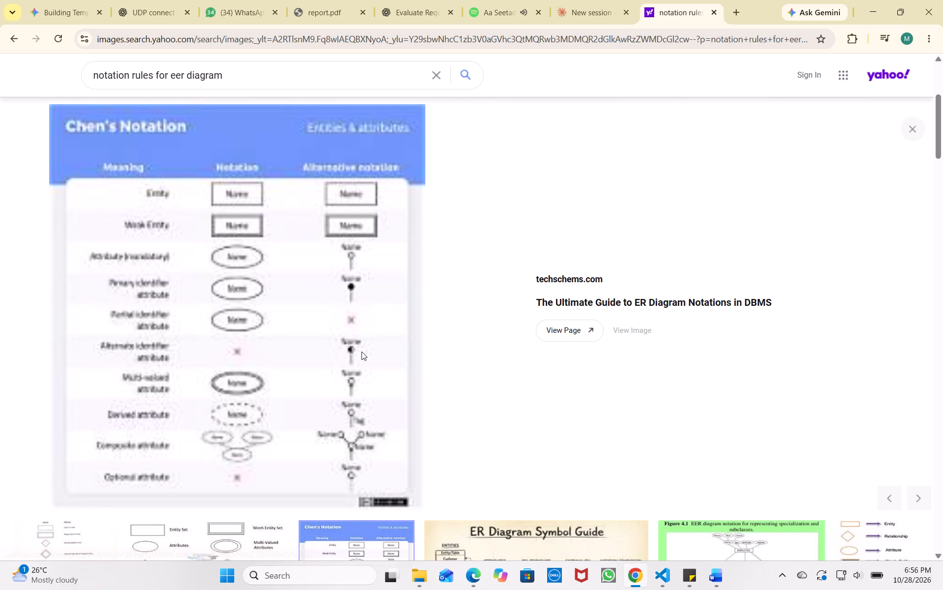
{"action": "left_click", "coordinate": [278, 347]}
{"action": "left_click", "coordinate": [323, 364]}
{"action": "left_click", "coordinate": [517, 421]}
{"action": "left_click", "coordinate": [347, 355]}
{"action": "triple_click", "coordinate": [347, 355]}
{"action": "triple_click", "coordinate": [347, 355]}
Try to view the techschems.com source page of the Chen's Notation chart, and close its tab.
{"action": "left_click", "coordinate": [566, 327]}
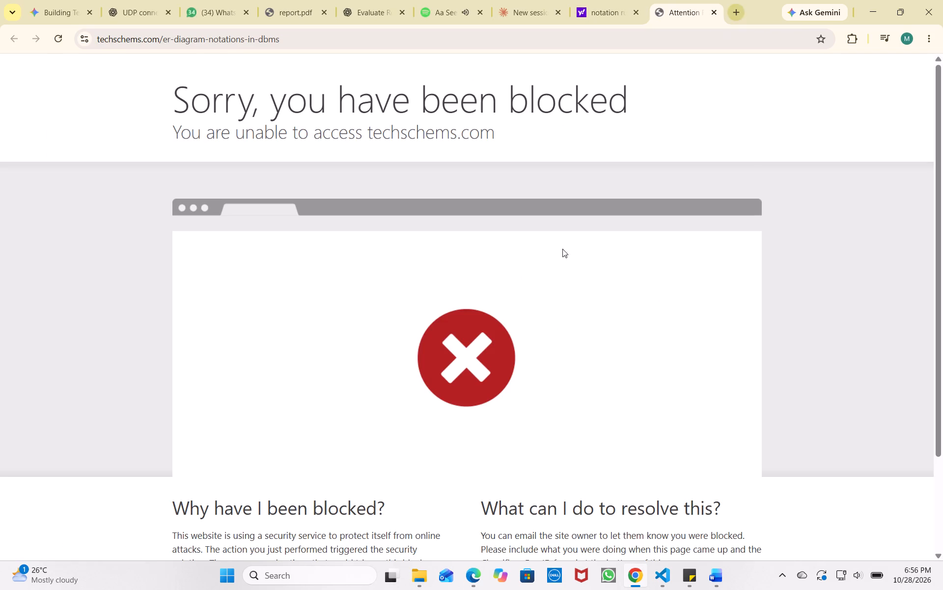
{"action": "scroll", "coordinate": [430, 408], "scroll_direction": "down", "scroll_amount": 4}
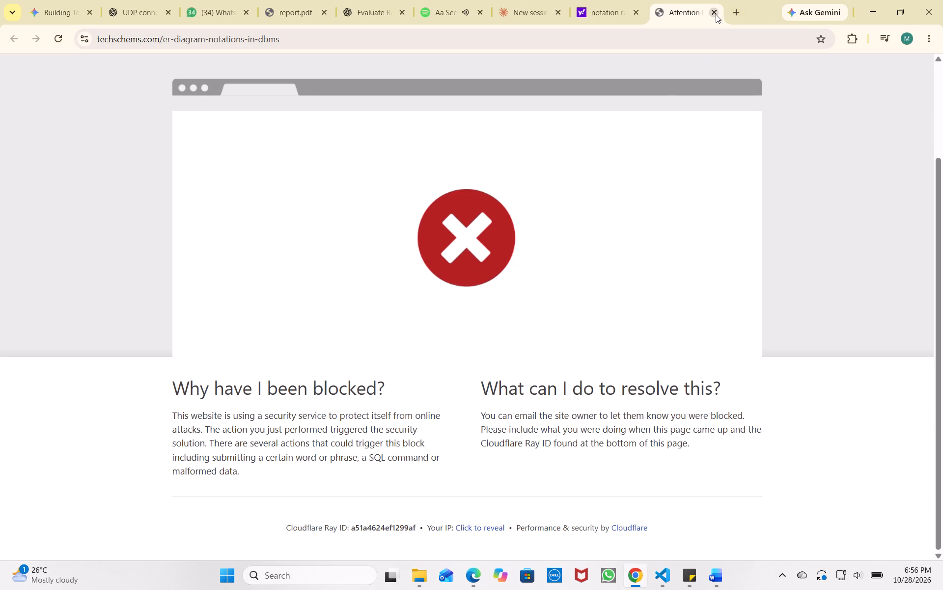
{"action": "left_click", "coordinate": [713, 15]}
Examine the pulseplots.com symbol chart and other results, and open the exxsens.de "Er Diagram Vs Eer Diagram" example with Student, Course and Faculty.
{"action": "double_click", "coordinate": [194, 347]}
{"action": "left_click_drag", "start_coordinate": [194, 347], "coordinate": [291, 432]}
{"action": "scroll", "coordinate": [291, 432], "scroll_direction": "down", "scroll_amount": 2}
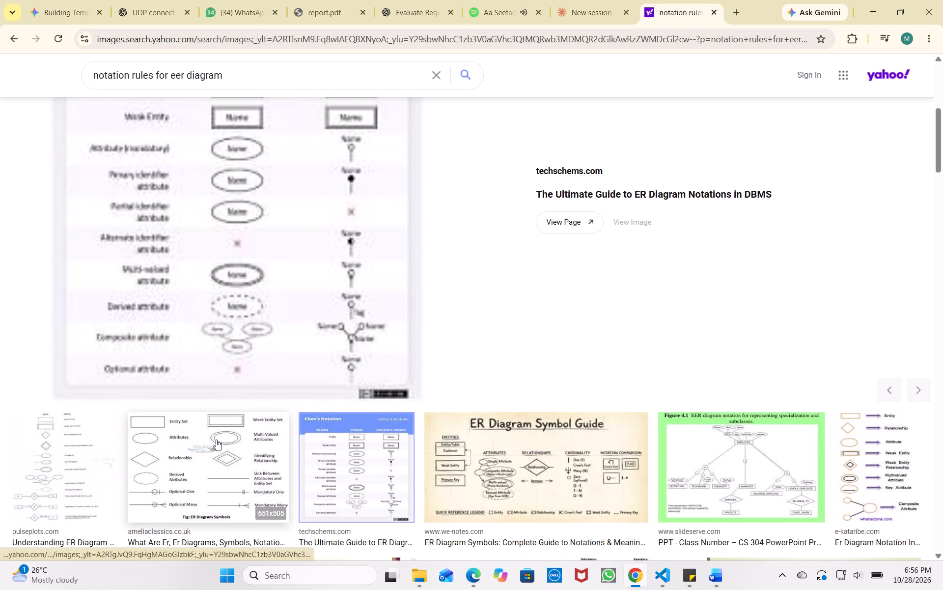
{"action": "scroll", "coordinate": [216, 438], "scroll_direction": "down", "scroll_amount": 1}
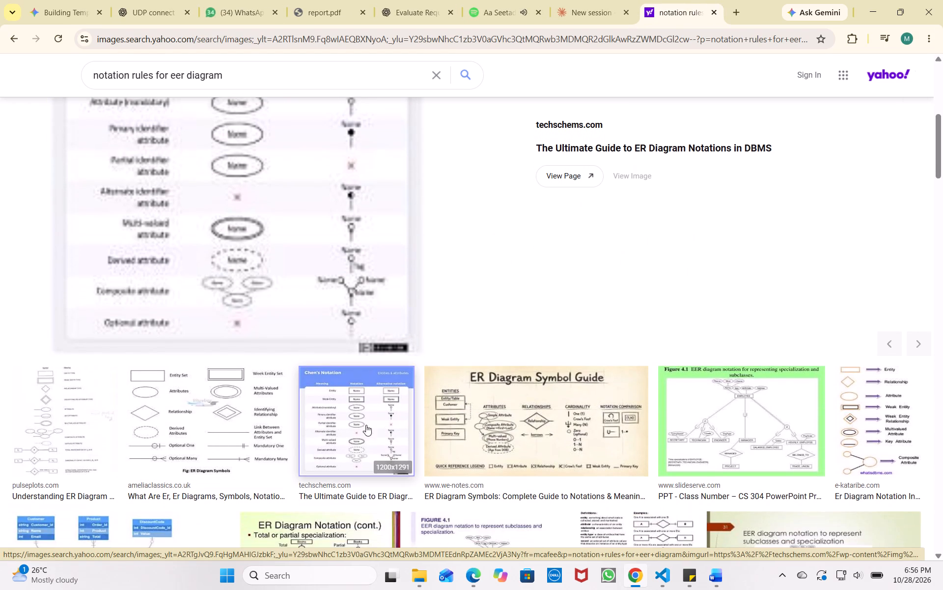
{"action": "left_click", "coordinate": [42, 428]}
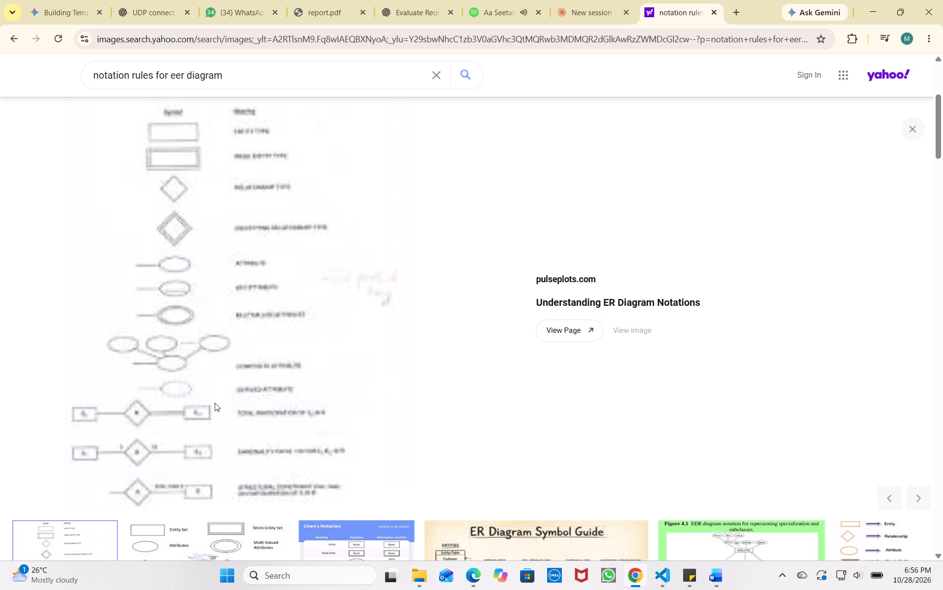
{"action": "left_click", "coordinate": [915, 133]}
{"action": "scroll", "coordinate": [409, 317], "scroll_direction": "up", "scroll_amount": 7}
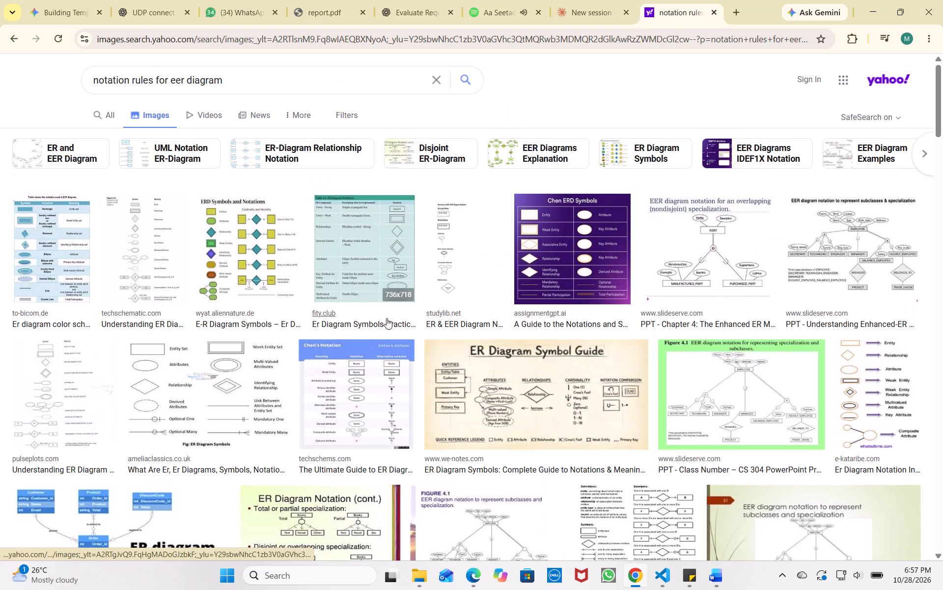
{"action": "scroll", "coordinate": [431, 371], "scroll_direction": "down", "scroll_amount": 3}
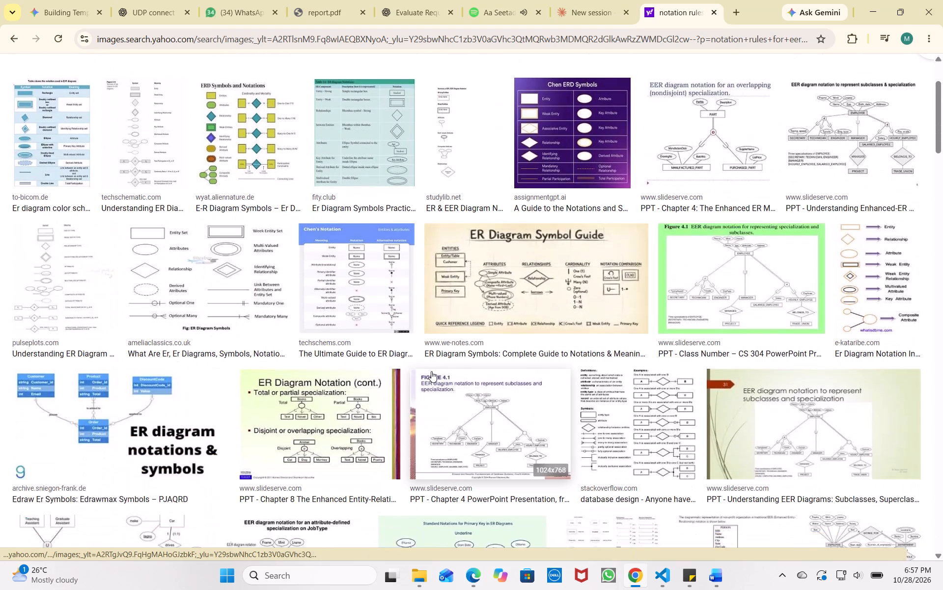
{"action": "scroll", "coordinate": [431, 371], "scroll_direction": "down", "scroll_amount": 2}
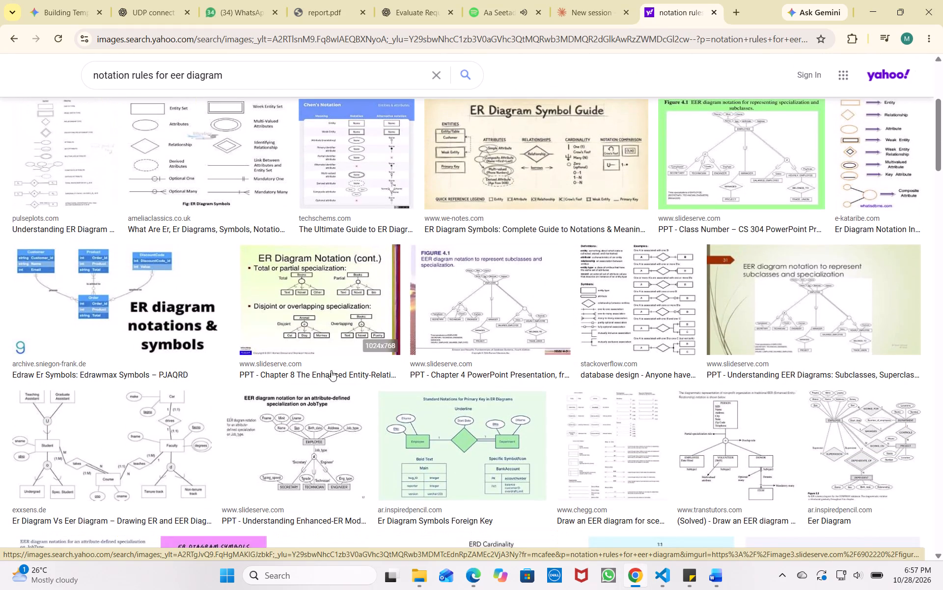
{"action": "left_click", "coordinate": [134, 437]}
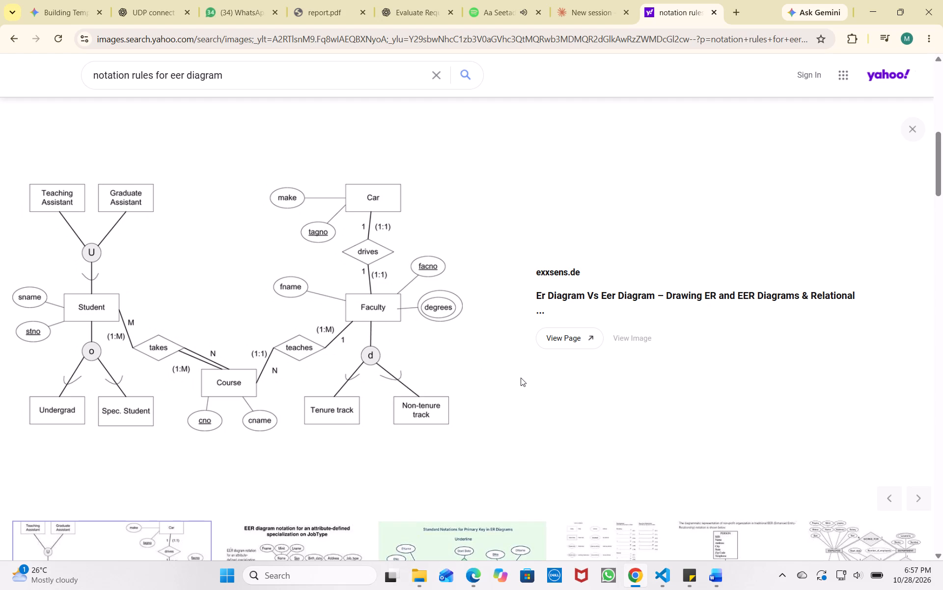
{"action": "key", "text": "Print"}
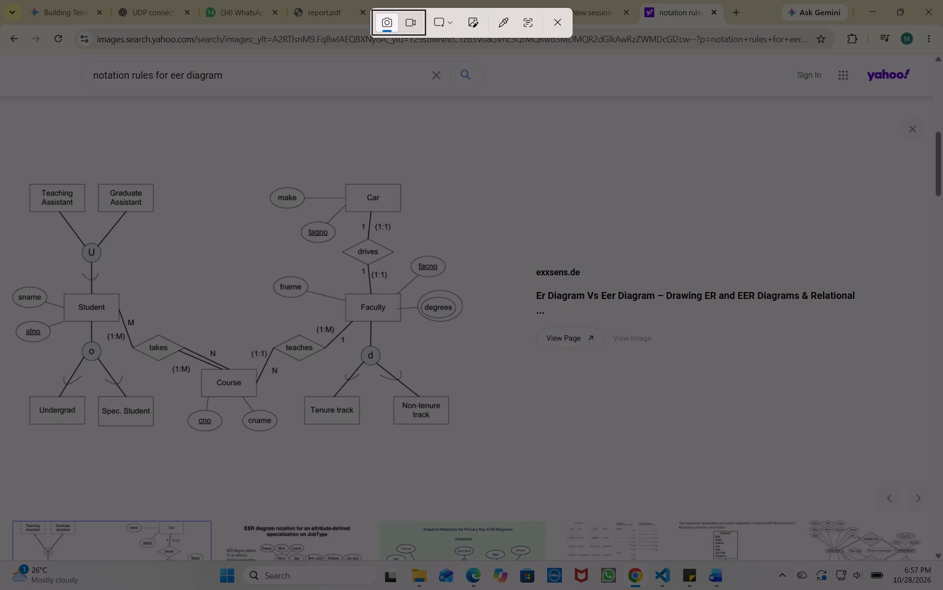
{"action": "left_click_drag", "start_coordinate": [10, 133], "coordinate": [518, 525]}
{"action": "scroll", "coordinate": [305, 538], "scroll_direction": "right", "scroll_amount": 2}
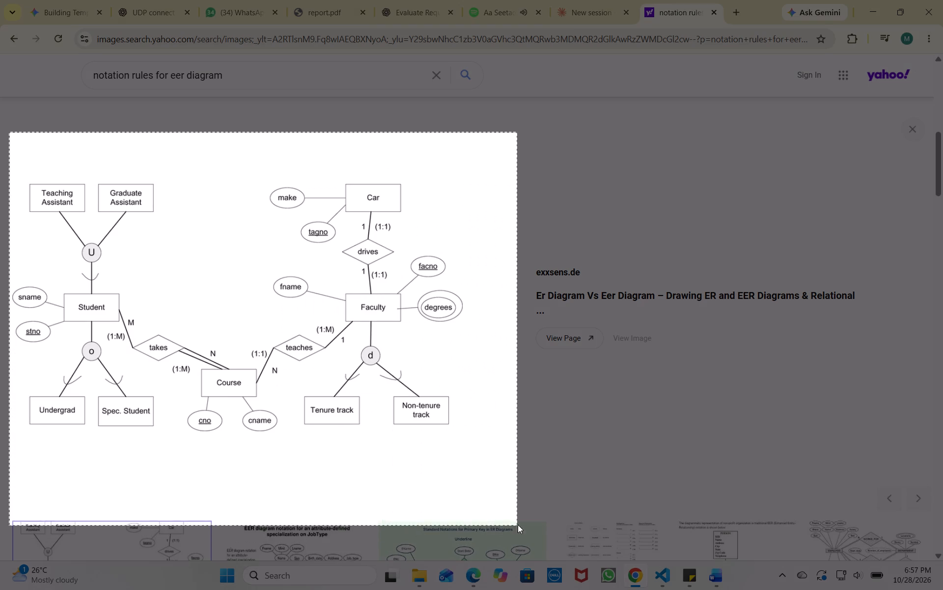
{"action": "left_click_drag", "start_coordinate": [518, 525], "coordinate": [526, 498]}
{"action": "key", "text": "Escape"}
{"action": "scroll", "coordinate": [526, 498], "scroll_direction": "down", "scroll_amount": 4}
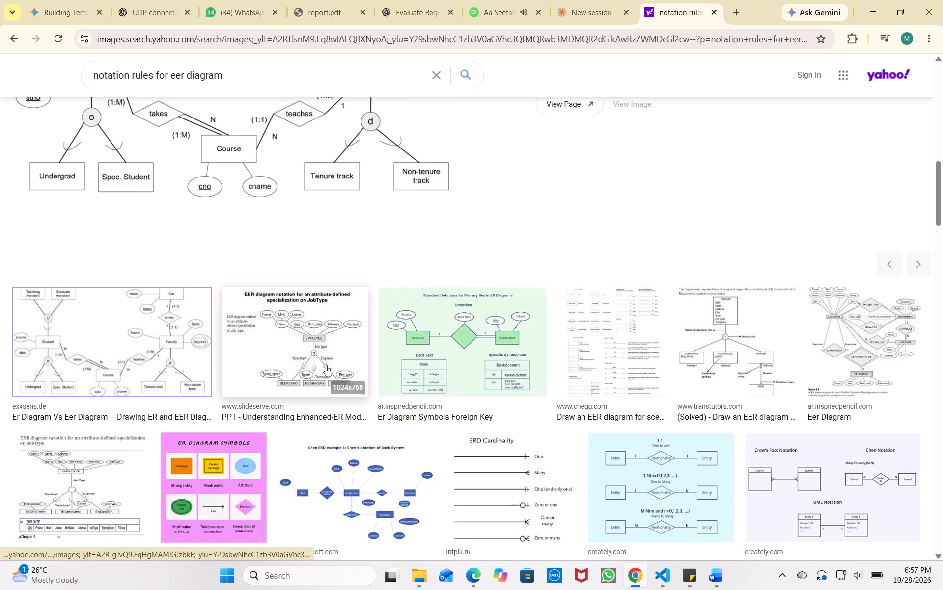
{"action": "scroll", "coordinate": [343, 369], "scroll_direction": "down", "scroll_amount": 1}
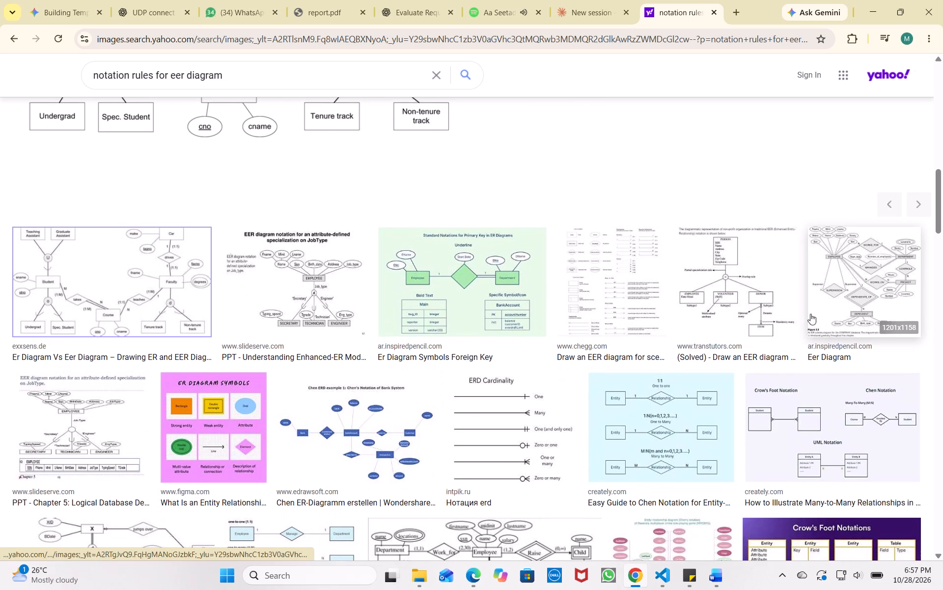
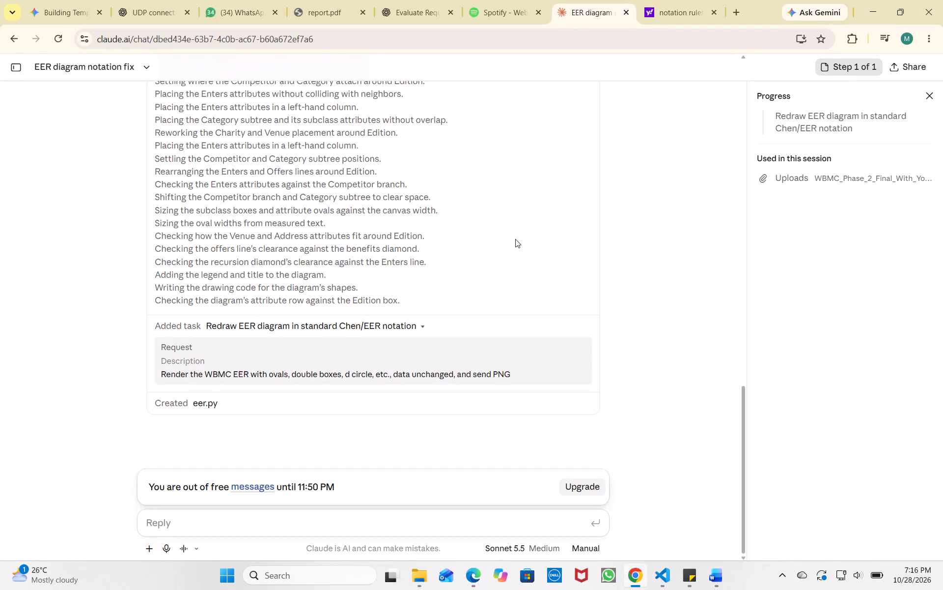
{"action": "left_click", "coordinate": [683, 0]}
{"action": "scroll", "coordinate": [378, 330], "scroll_direction": "up", "scroll_amount": 1}
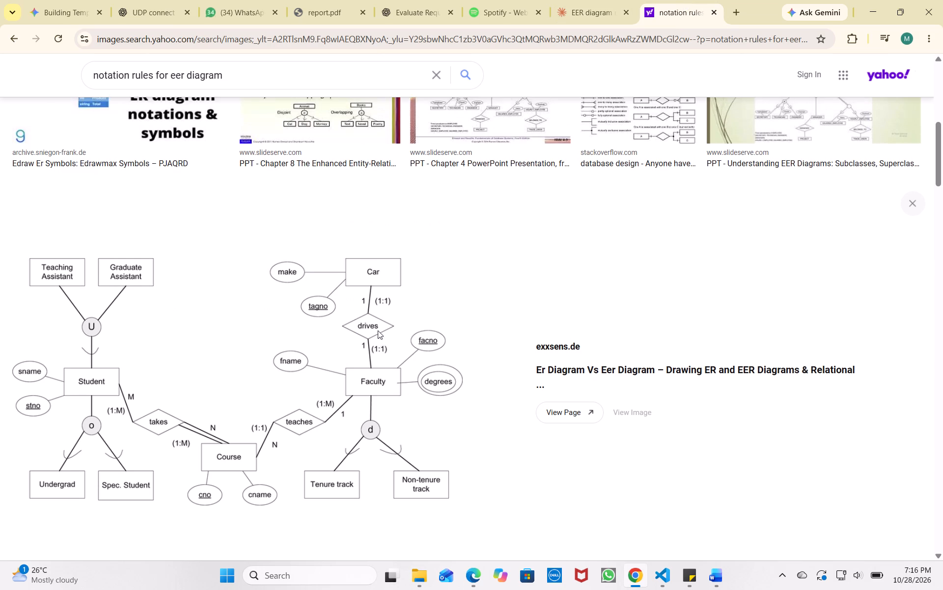
{"action": "scroll", "coordinate": [378, 330], "scroll_direction": "up", "scroll_amount": 1}
{"action": "scroll", "coordinate": [378, 330], "scroll_direction": "down", "scroll_amount": 3}
{"action": "scroll", "coordinate": [378, 330], "scroll_direction": "up", "scroll_amount": 5}
{"action": "scroll", "coordinate": [378, 330], "scroll_direction": "down", "scroll_amount": 7}
{"action": "scroll", "coordinate": [378, 330], "scroll_direction": "up", "scroll_amount": 1}
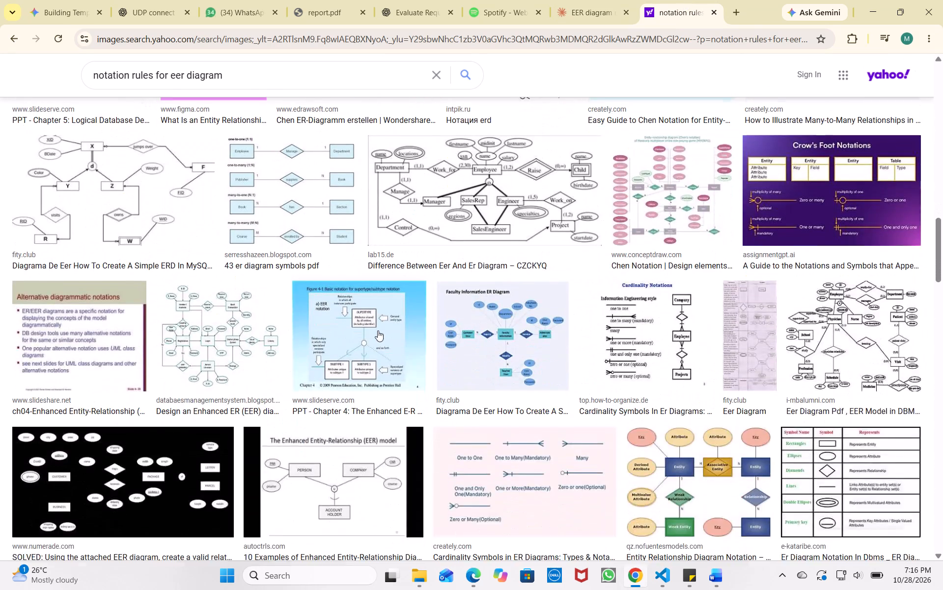
{"action": "scroll", "coordinate": [378, 330], "scroll_direction": "up", "scroll_amount": 6}
{"action": "scroll", "coordinate": [378, 330], "scroll_direction": "down", "scroll_amount": 2}
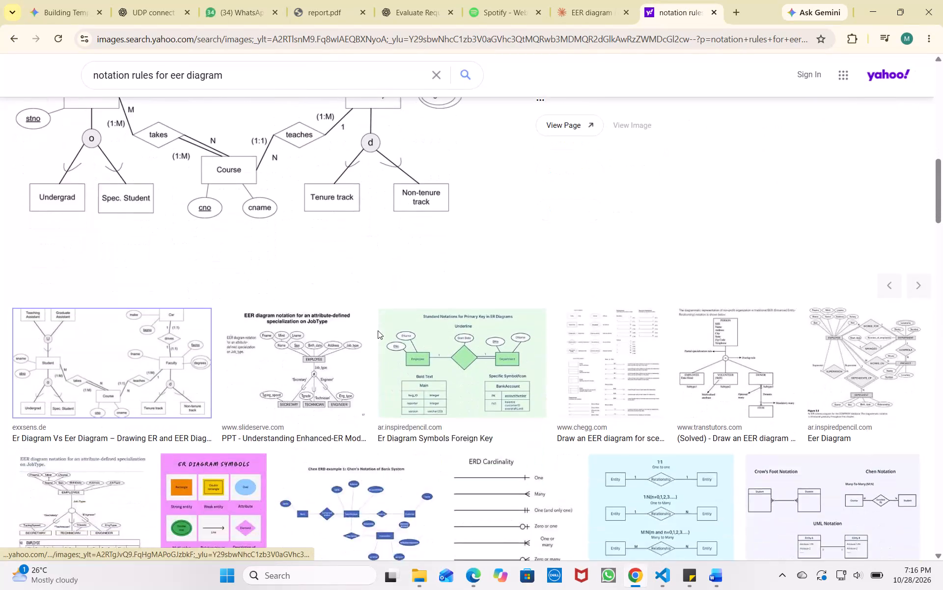
{"action": "scroll", "coordinate": [378, 330], "scroll_direction": "down", "scroll_amount": 4}
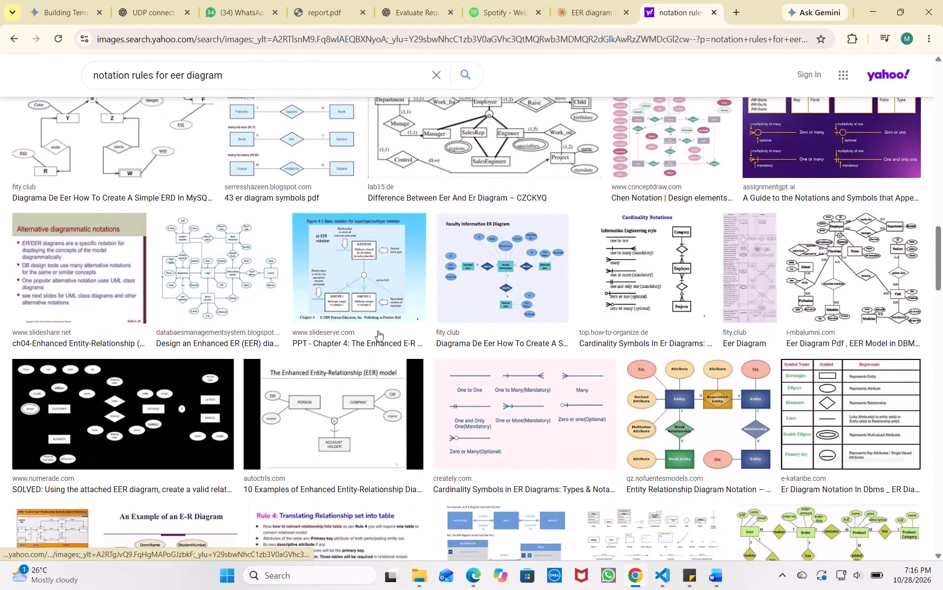
{"action": "scroll", "coordinate": [378, 330], "scroll_direction": "down", "scroll_amount": 1}
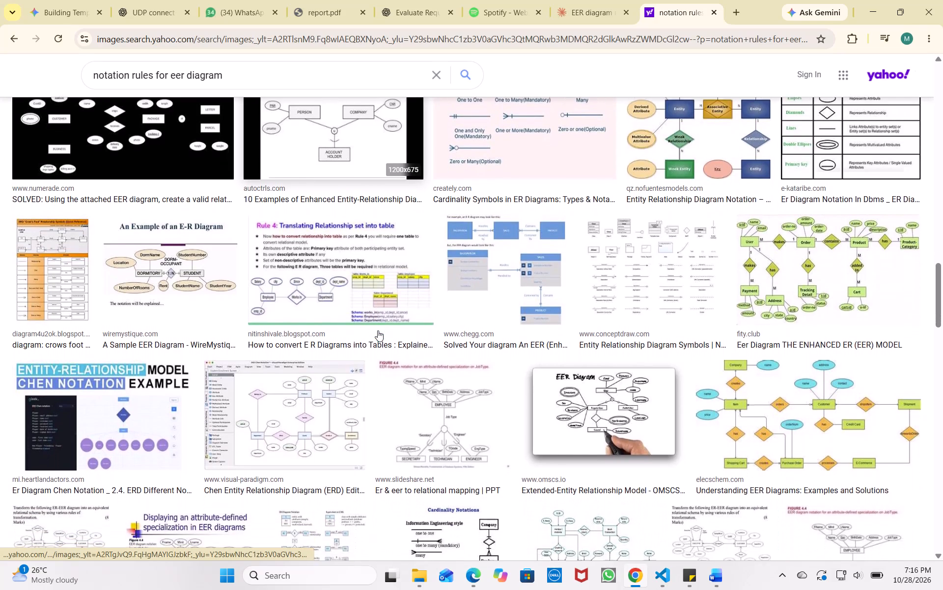